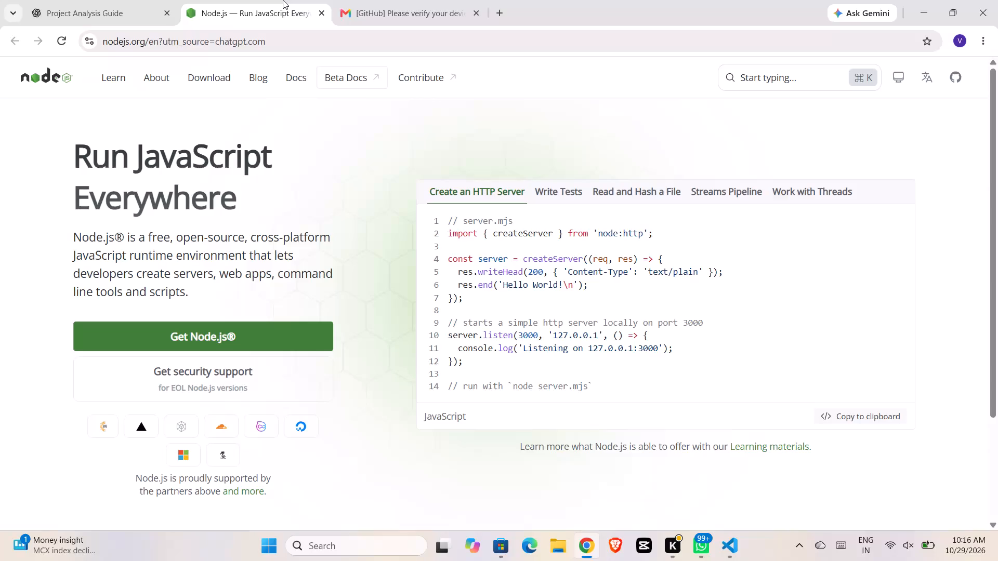
Bring up the Project Analysis Guide chat in the browser and launch Visual Studio Code.
click(71, 0)
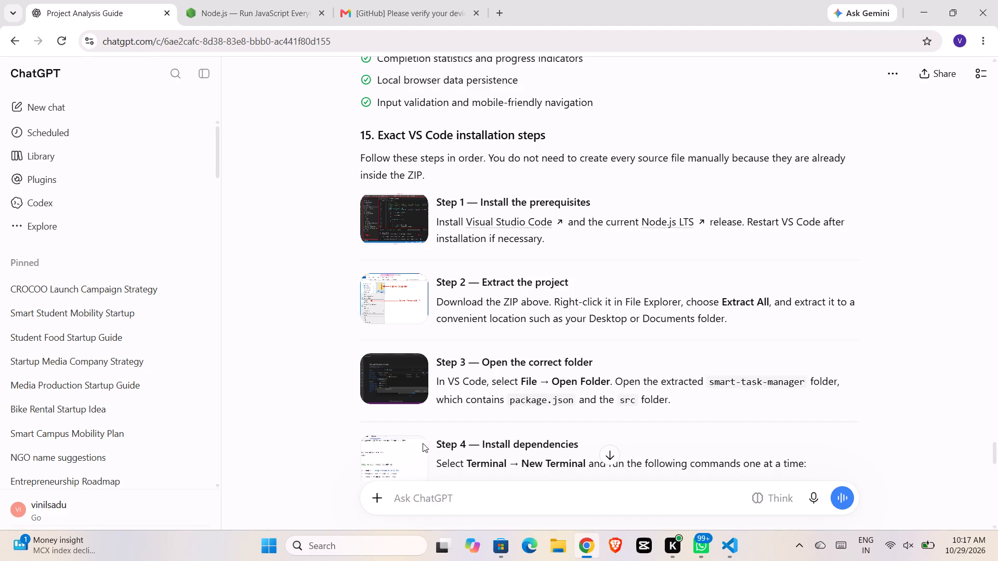
key(v)
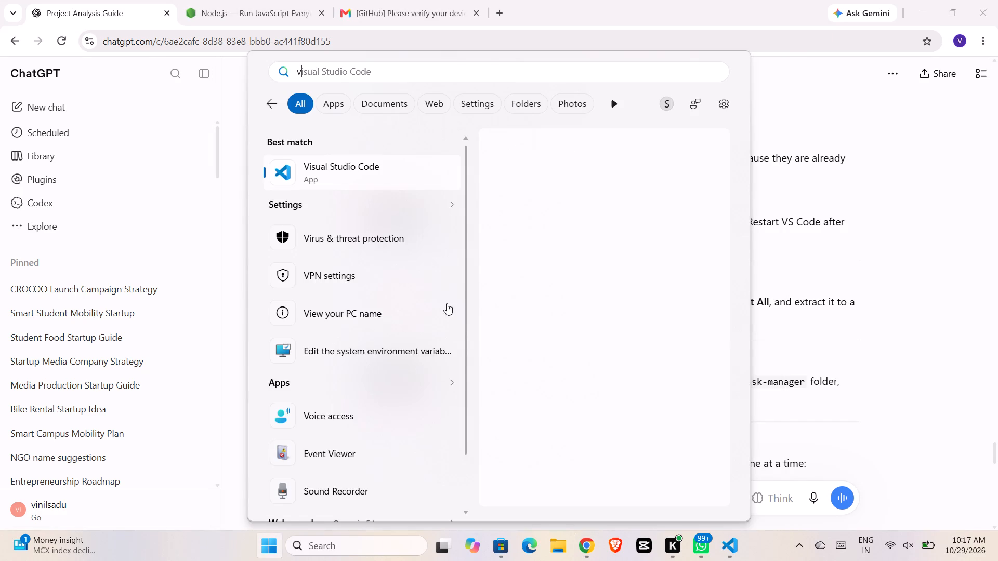
click(316, 182)
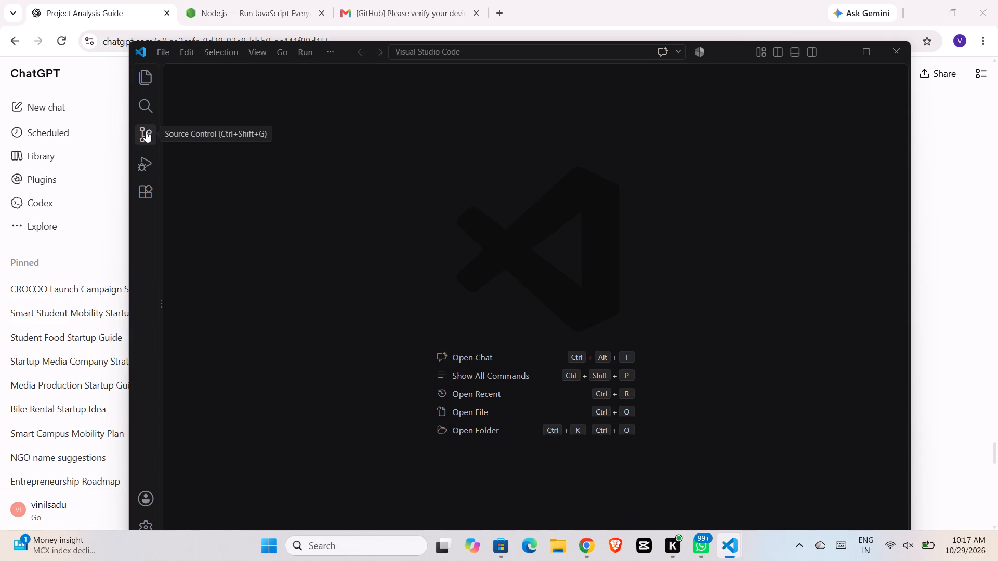
Search the Visual Studio Code extensions marketplace for node.js.
click(146, 192)
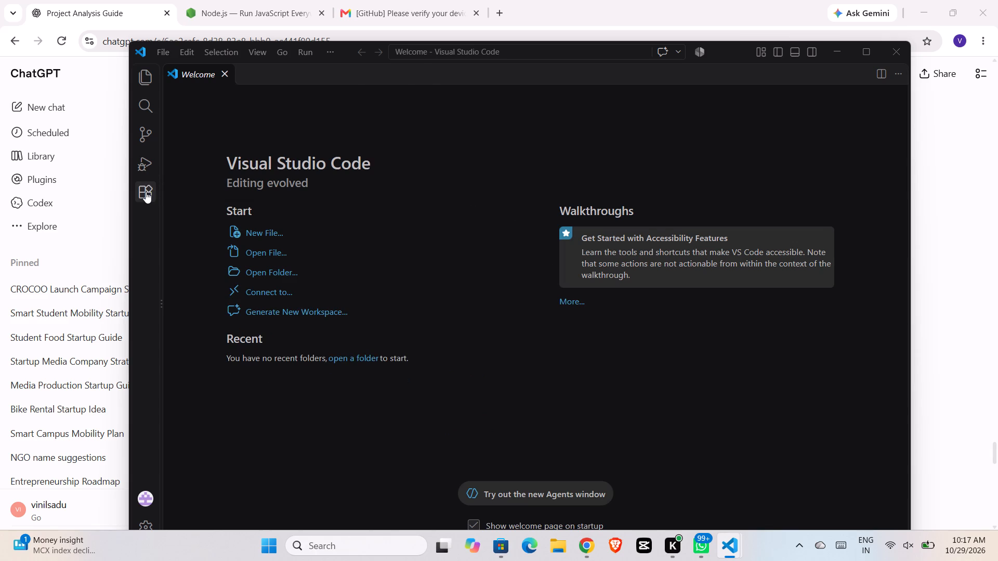
click(146, 192)
click(146, 192)
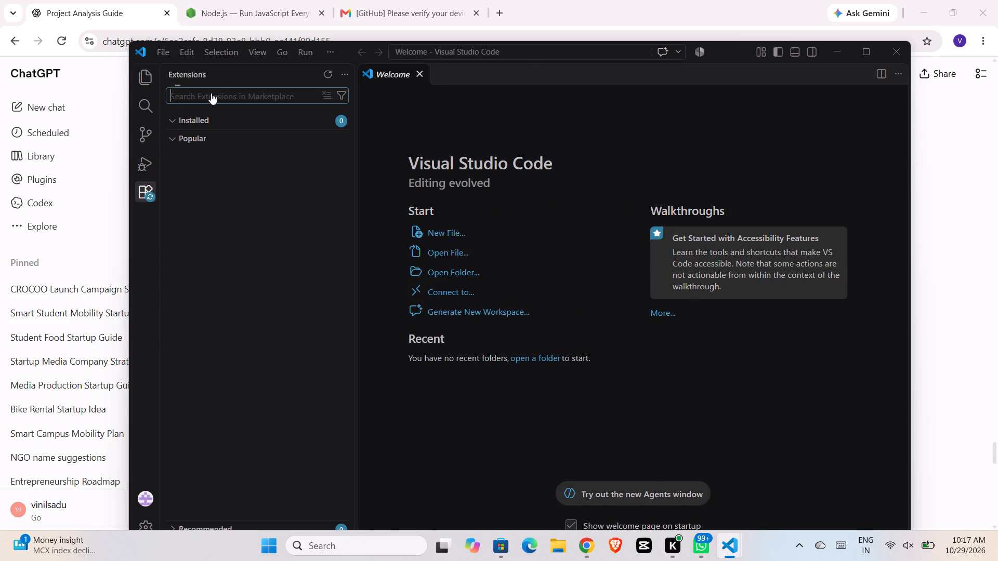
click(230, 99)
text(node.js)
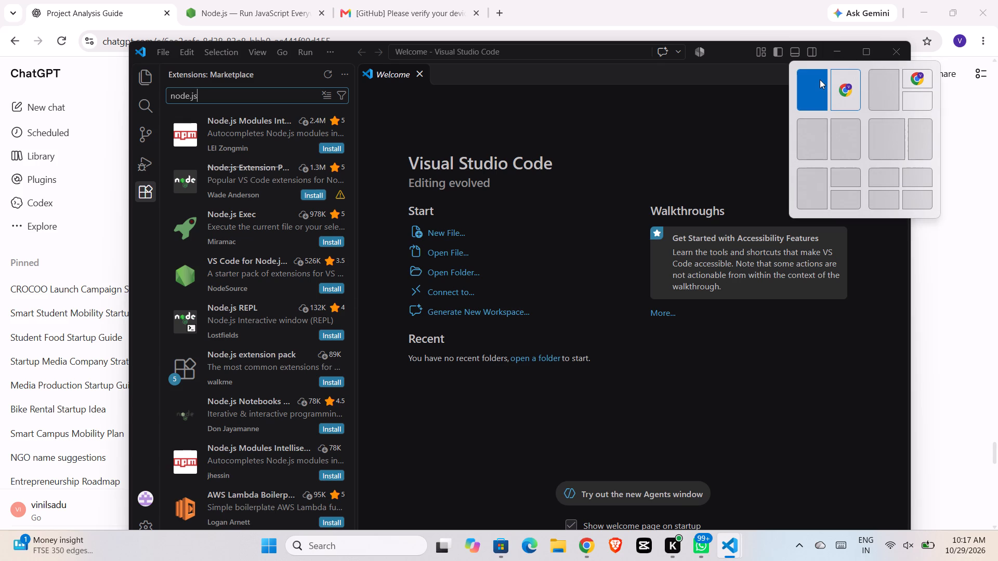
Arrange Visual Studio Code and the browser side by side, with the guide's VS Code installation steps in view.
click(820, 79)
scroll(802, 201, left, 1)
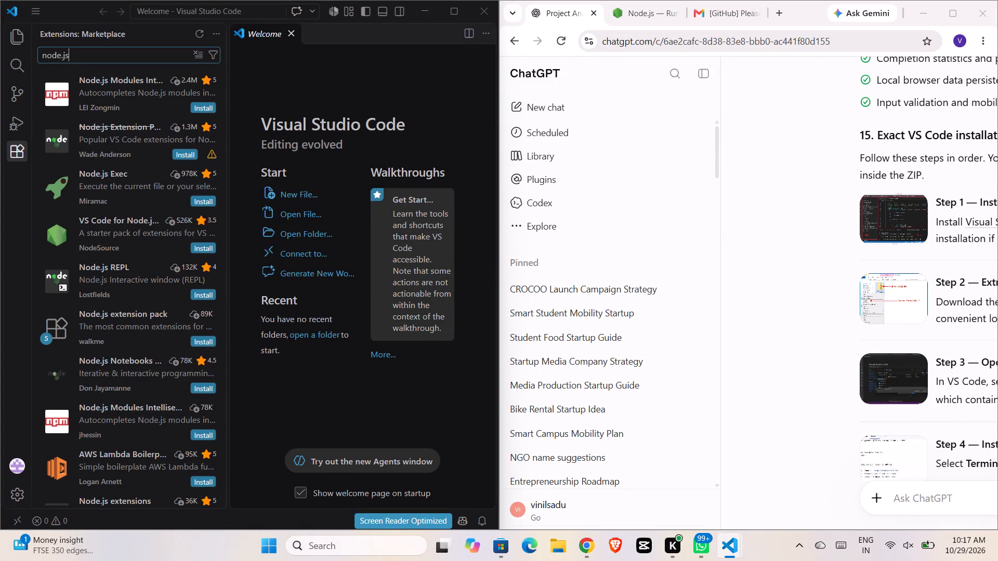
scroll(802, 201, left, 1)
scroll(712, 196, up, 1)
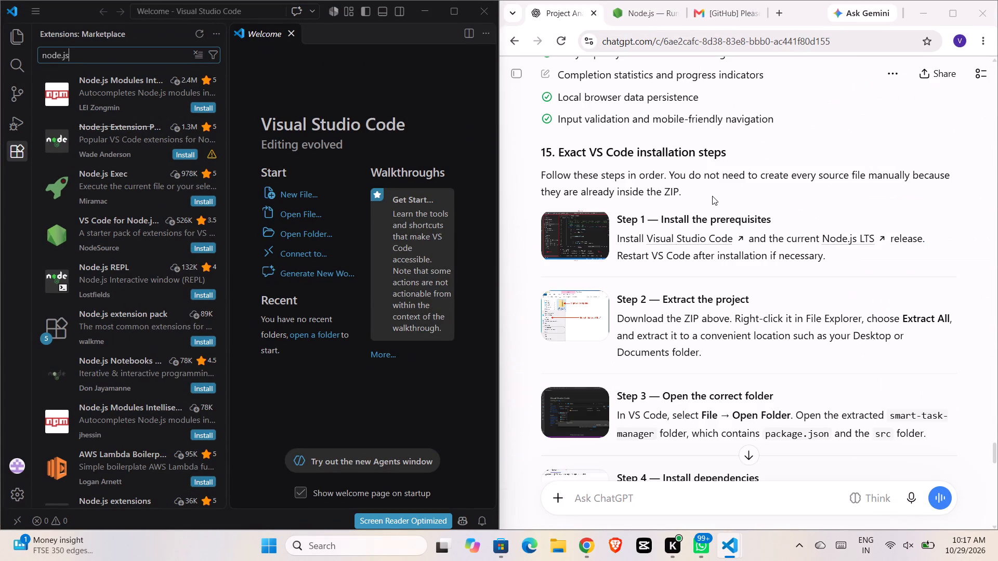
scroll(712, 196, up, 1)
scroll(712, 196, down, 2)
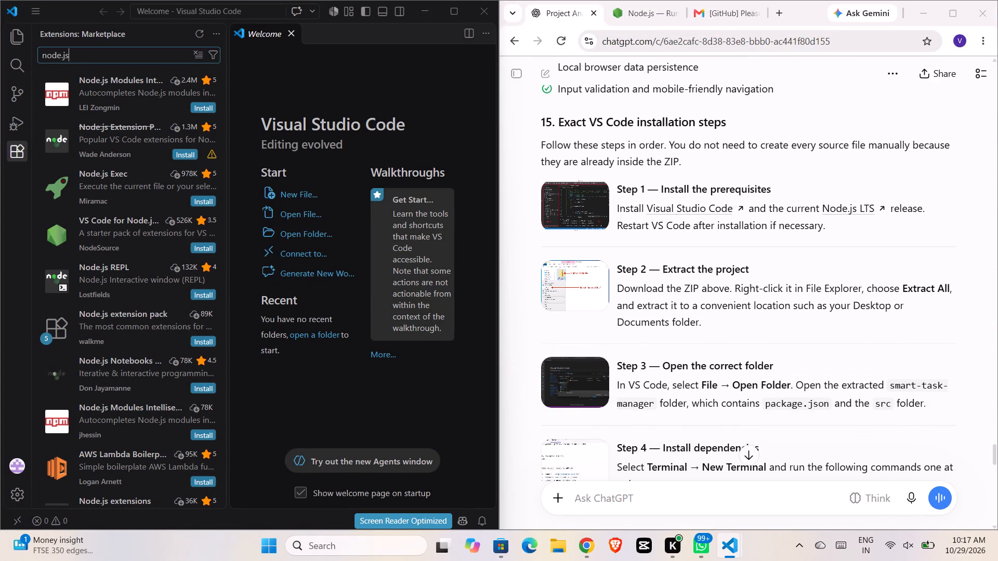
scroll(712, 196, down, 1)
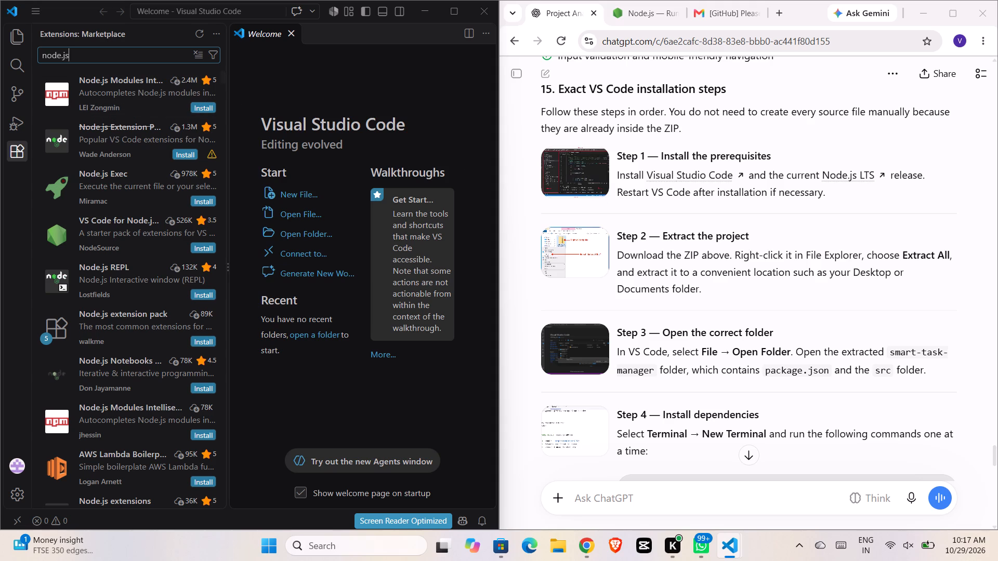
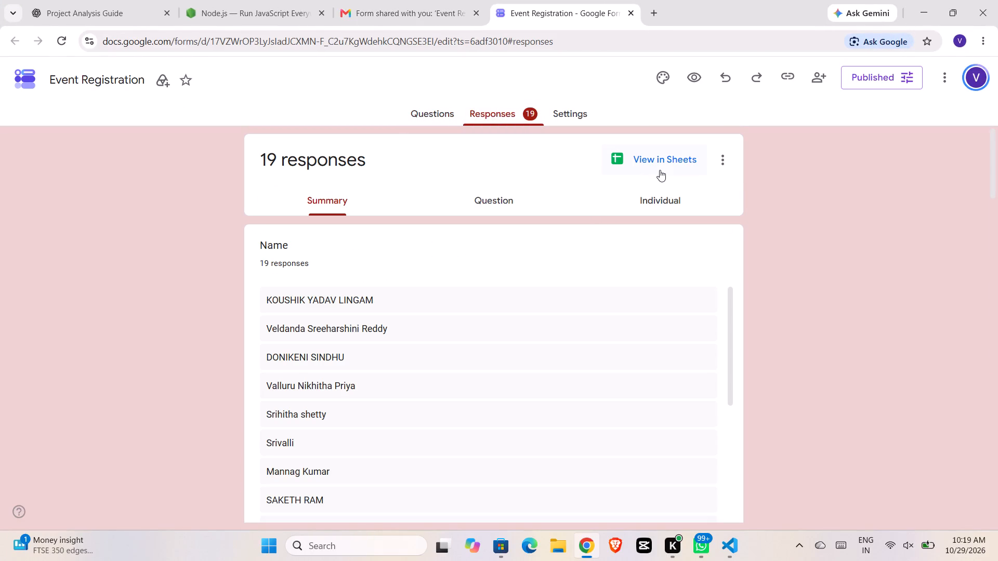
Open the Event Registration form's linked responses spreadsheet and look through the registration rows.
click(660, 170)
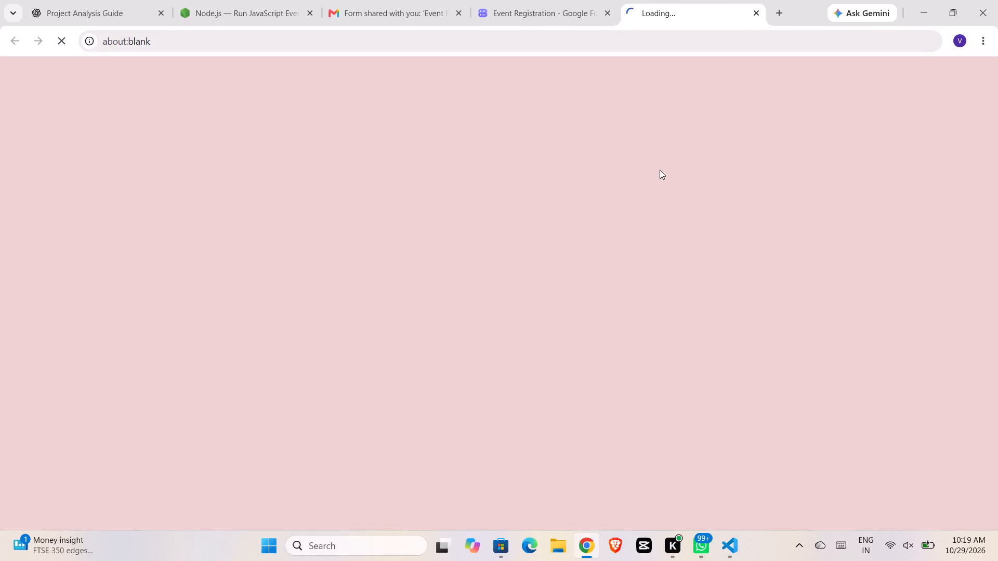
scroll(605, 263, down, 1)
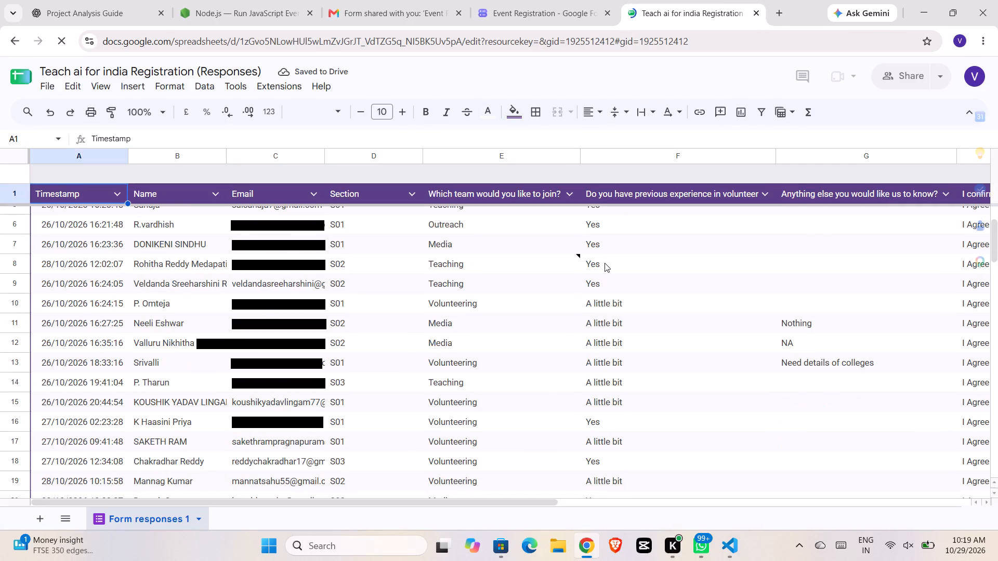
Look through all the volunteer registration responses in the Teach ai for india Registration sheet.
scroll(605, 263, up, 2)
scroll(605, 263, left, 1)
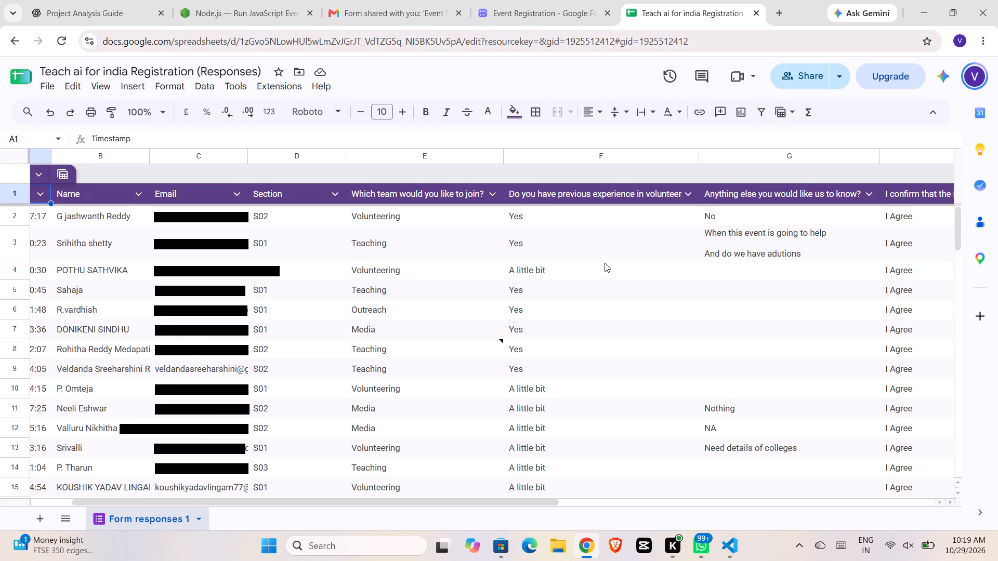
scroll(605, 263, up, 3)
scroll(605, 263, down, 3)
scroll(605, 263, up, 4)
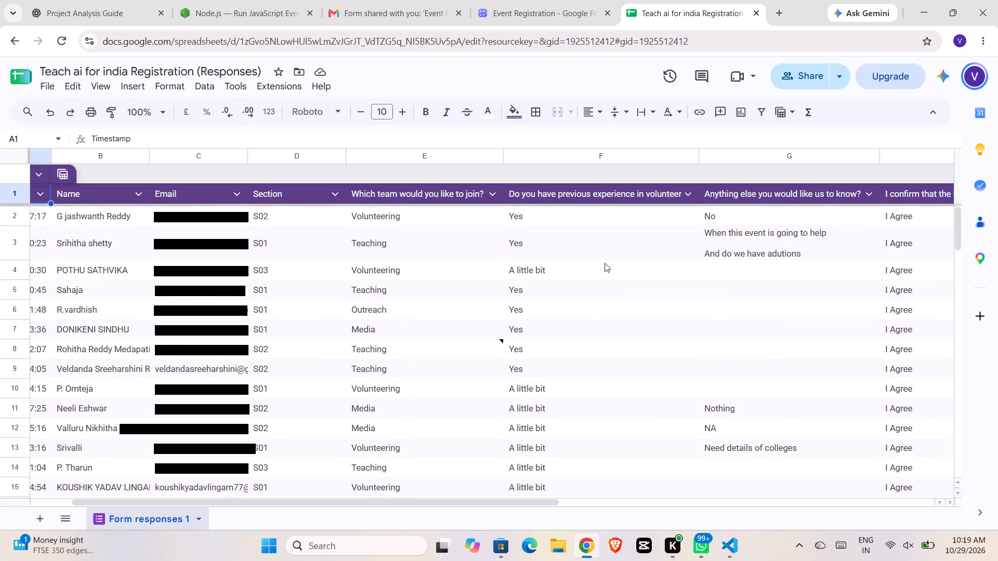
scroll(605, 263, down, 2)
scroll(605, 263, up, 1)
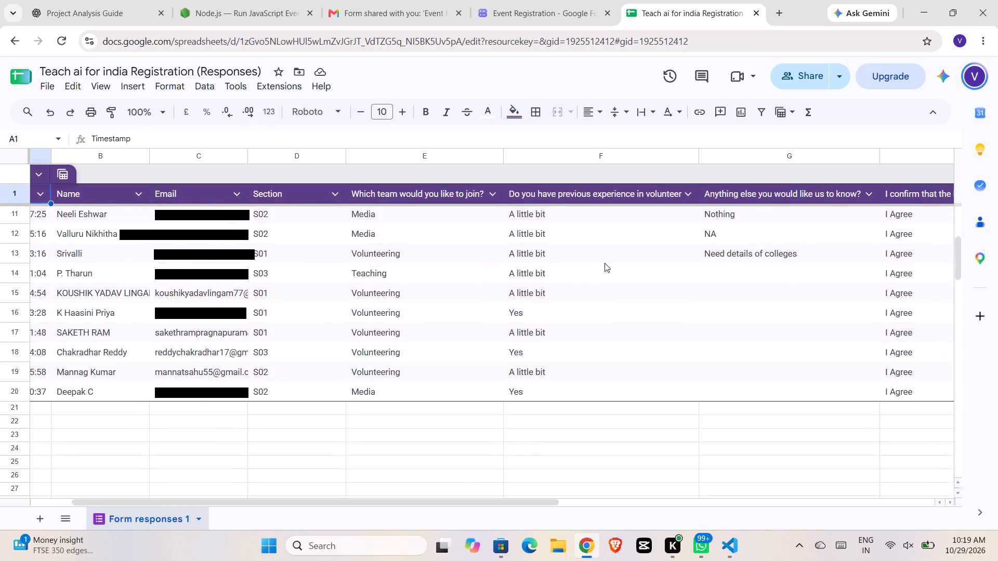
scroll(605, 263, up, 2)
scroll(605, 263, right, 1)
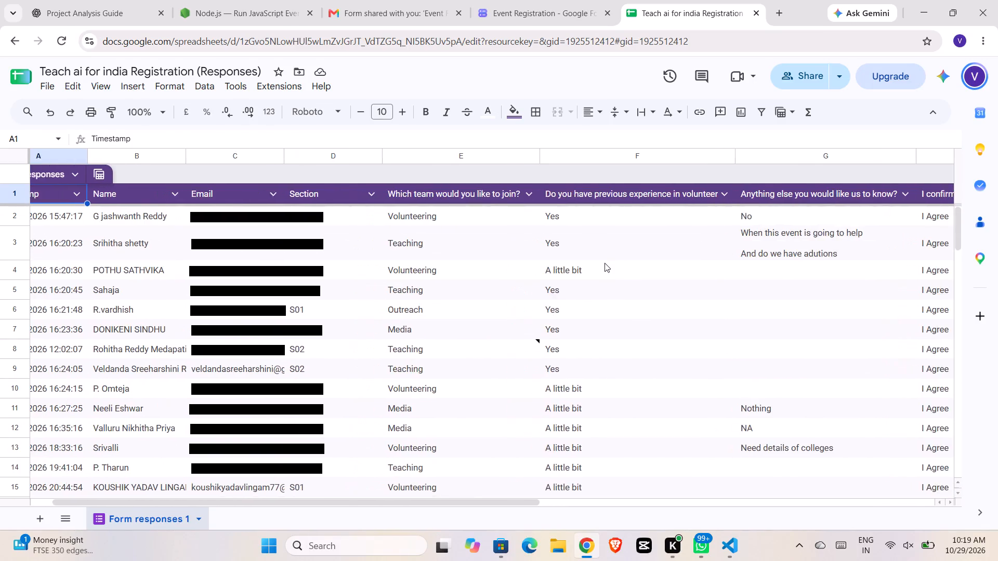
scroll(605, 263, right, 1)
scroll(605, 263, down, 2)
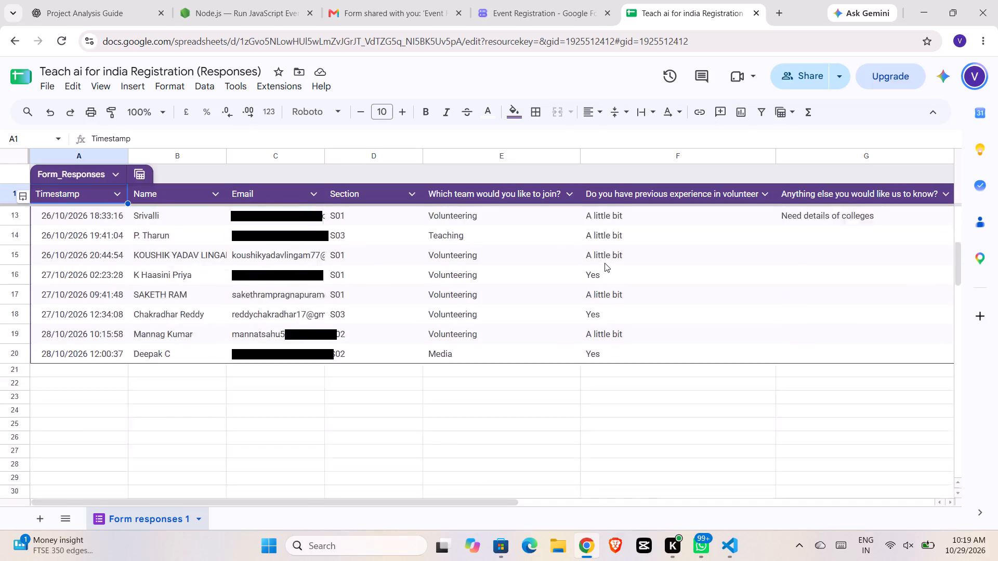
scroll(605, 263, up, 3)
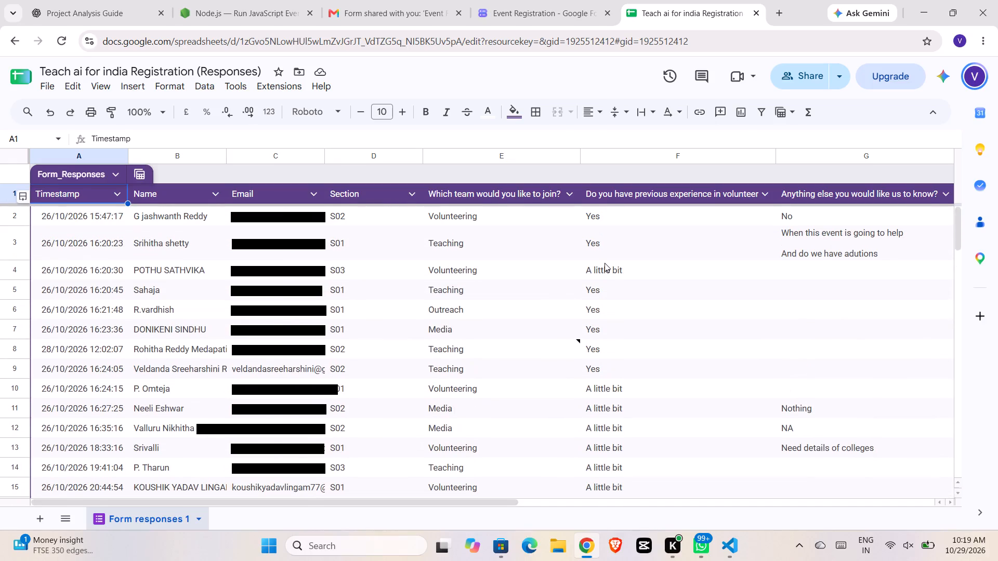
Inspect individual answers in the previous-experience and team-choice columns, including around the marked team cell in row 8.
click(611, 339)
click(609, 353)
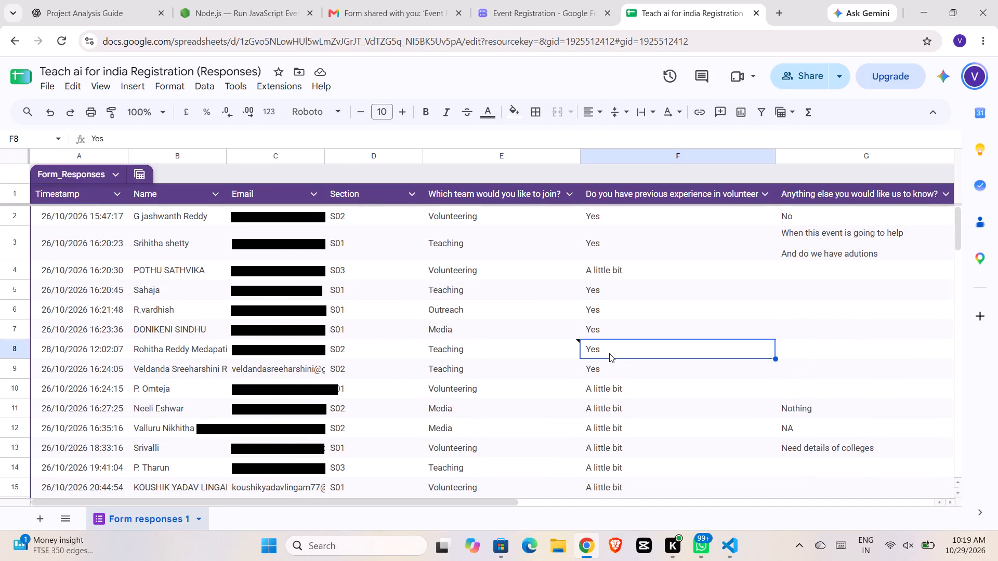
click(611, 362)
click(597, 323)
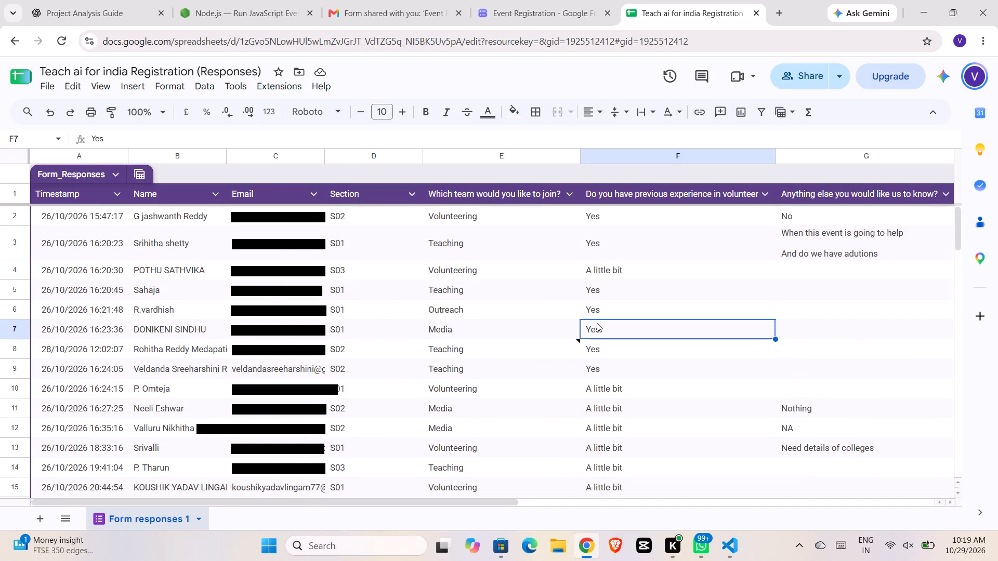
scroll(597, 323, down, 1)
scroll(597, 323, up, 3)
click(592, 214)
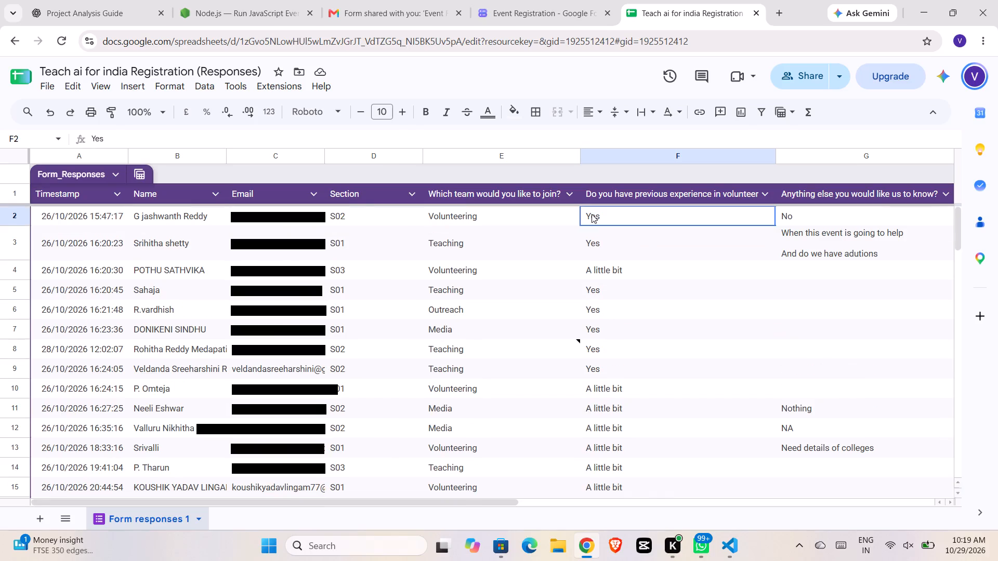
click(597, 234)
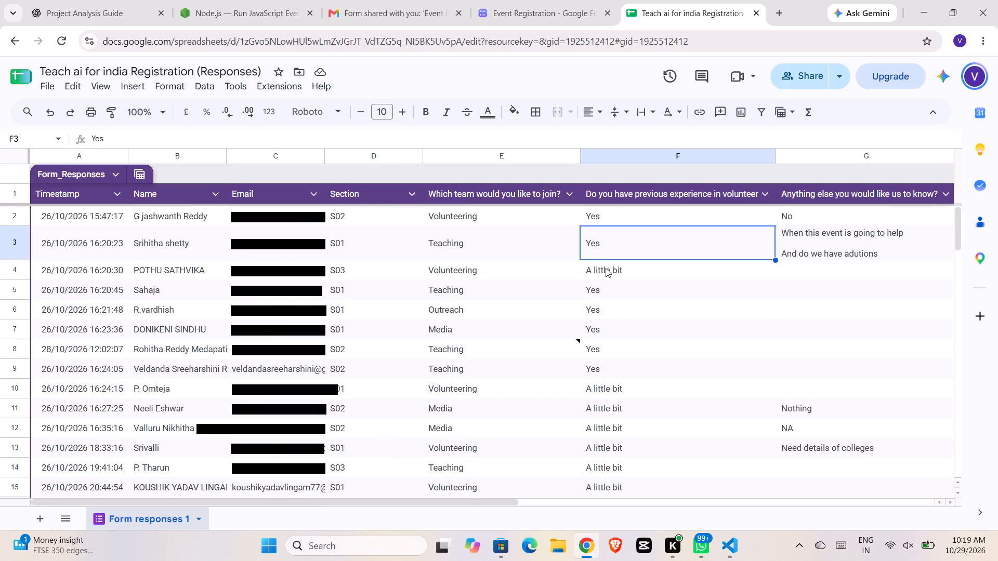
click(606, 268)
click(613, 292)
click(611, 312)
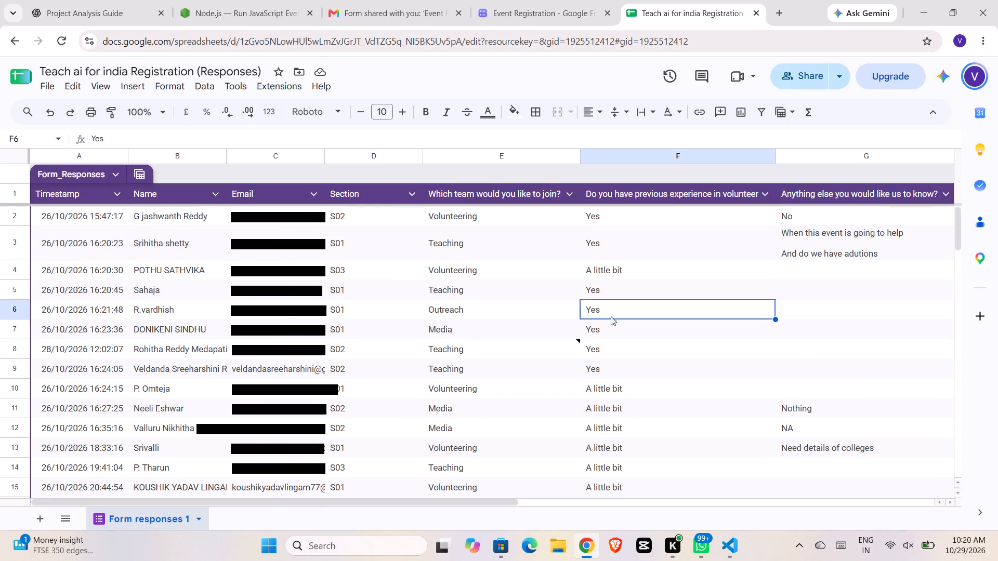
click(611, 326)
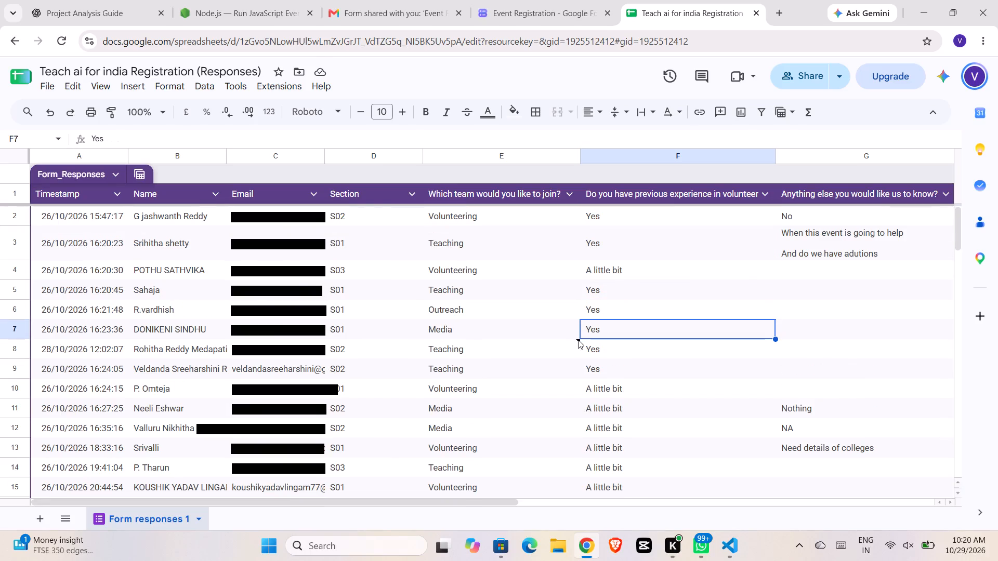
double_click(579, 340)
click(540, 302)
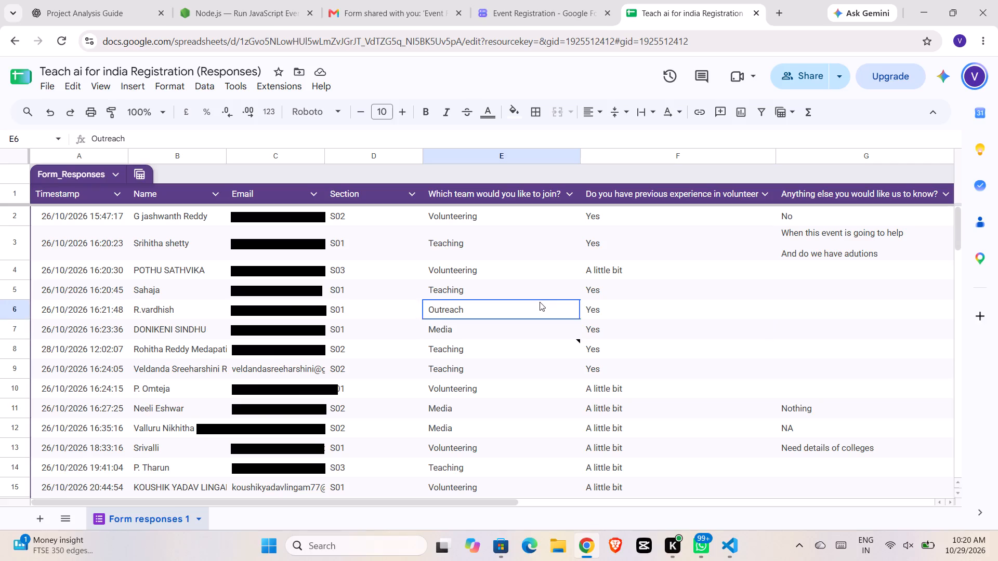
click(528, 289)
click(519, 278)
click(518, 325)
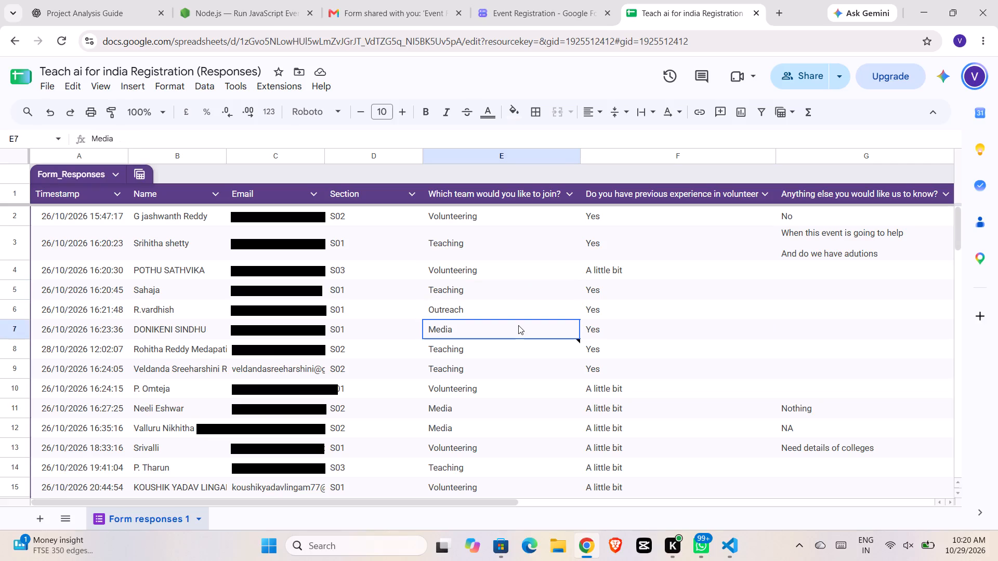
click(520, 384)
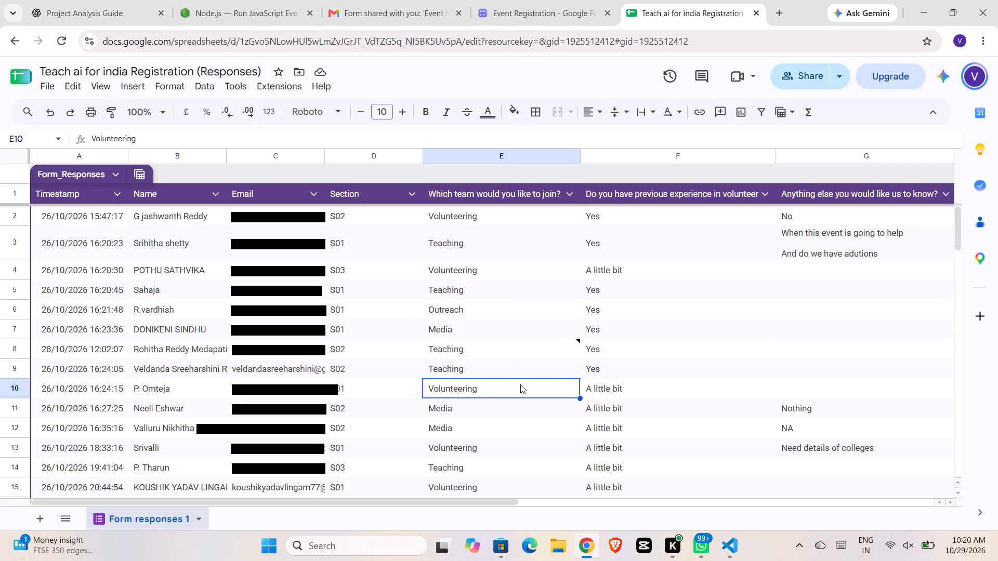
click(517, 317)
click(661, 327)
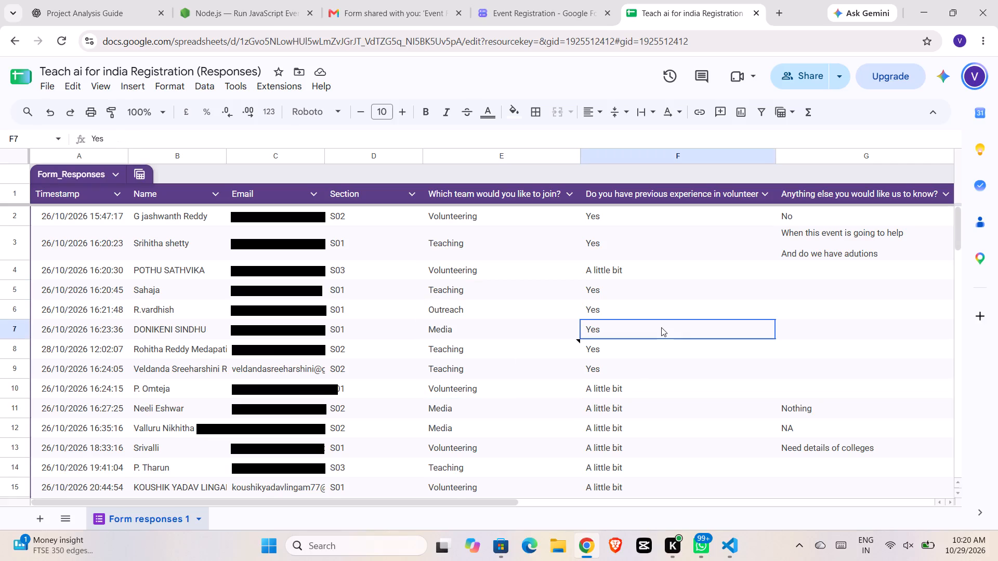
Widen the Name column of the responses table slightly.
scroll(661, 327, down, 2)
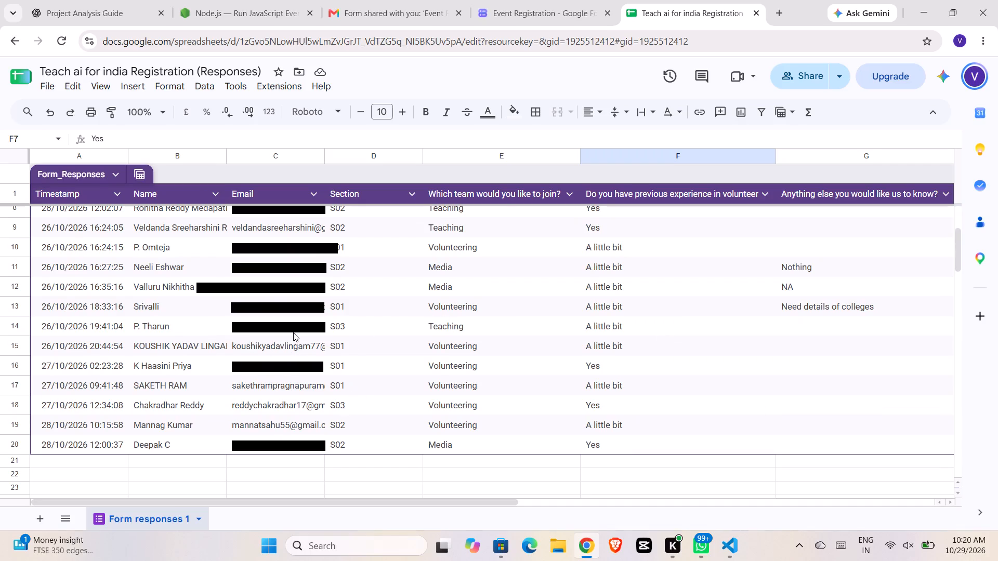
click(226, 157)
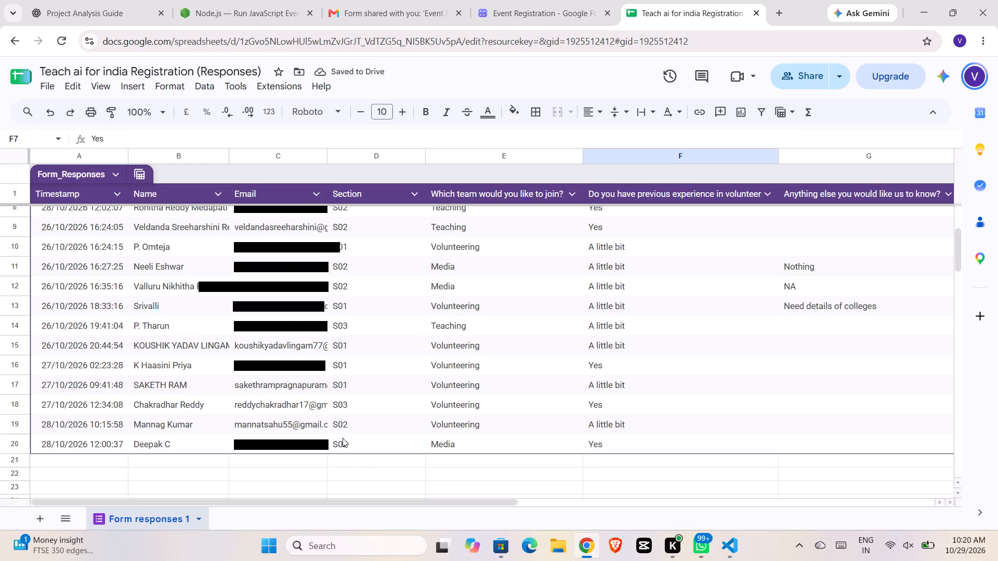
Review the response rows again, checking the section entries and the additional-comments column.
scroll(357, 283, up, 1)
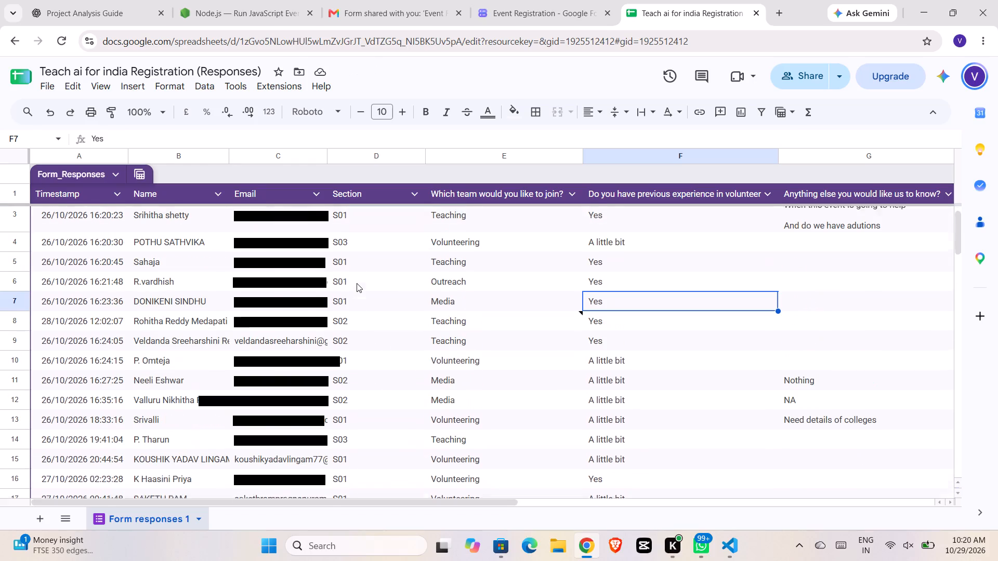
scroll(357, 283, up, 3)
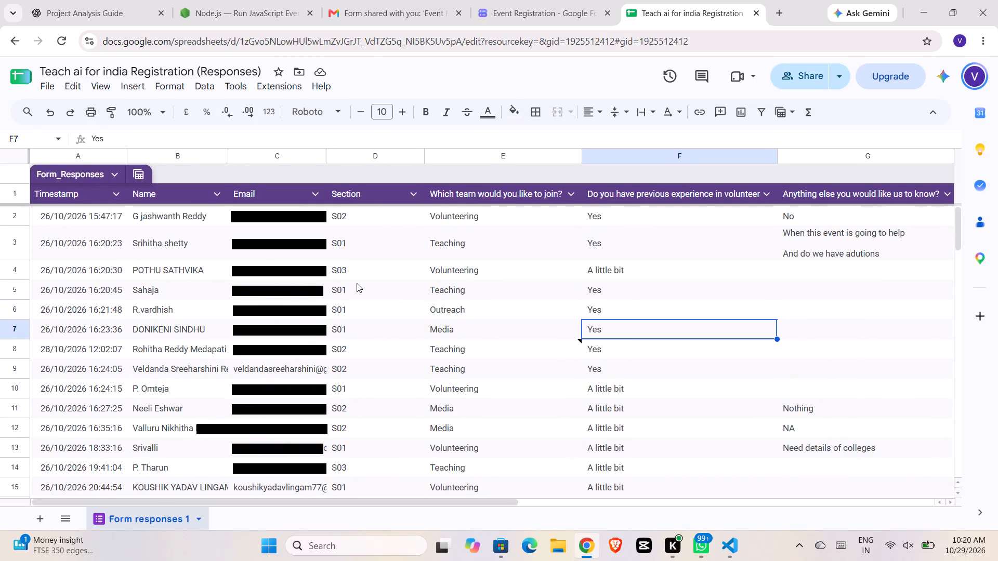
scroll(357, 283, down, 3)
scroll(357, 283, up, 3)
scroll(357, 283, down, 2)
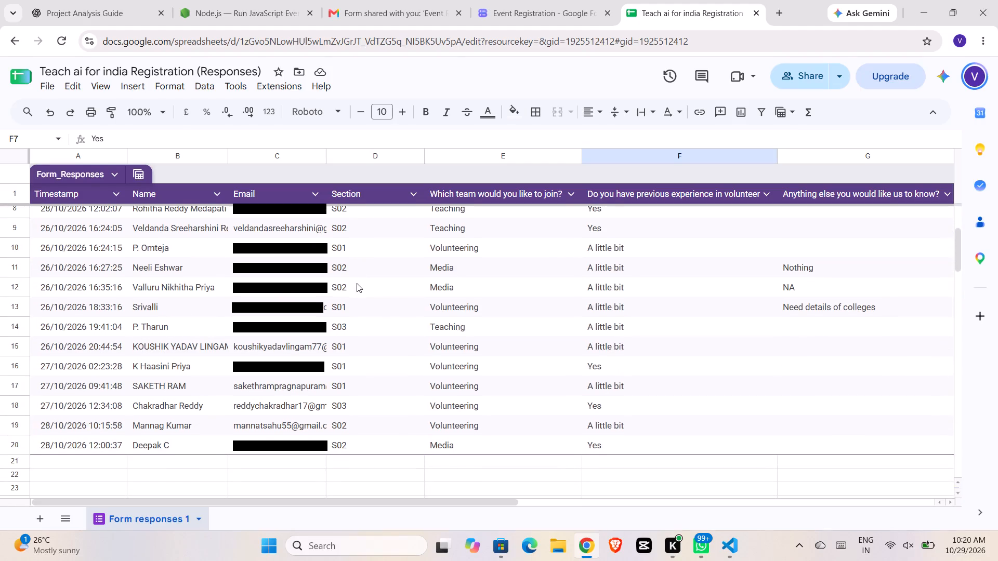
scroll(357, 283, up, 1)
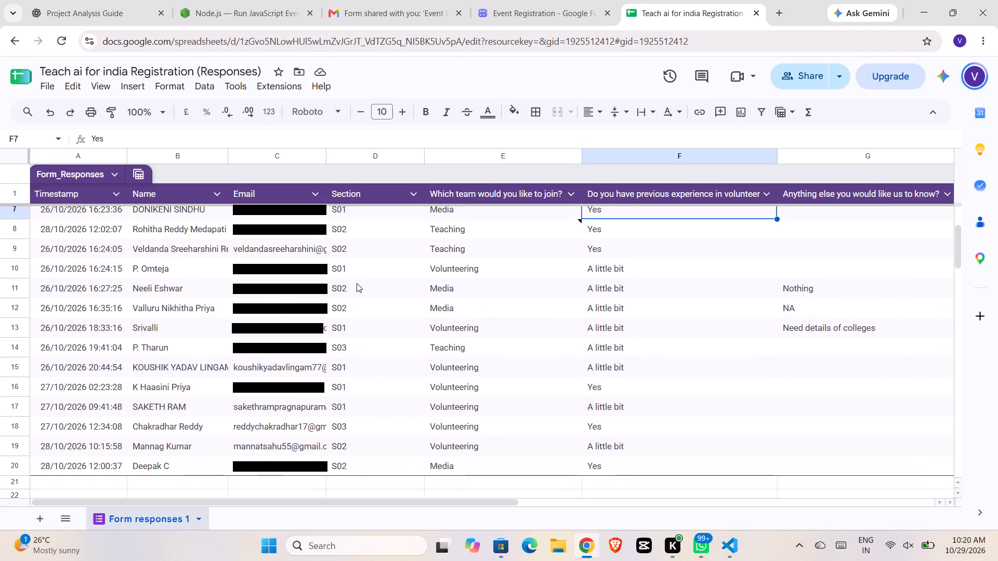
scroll(357, 283, up, 2)
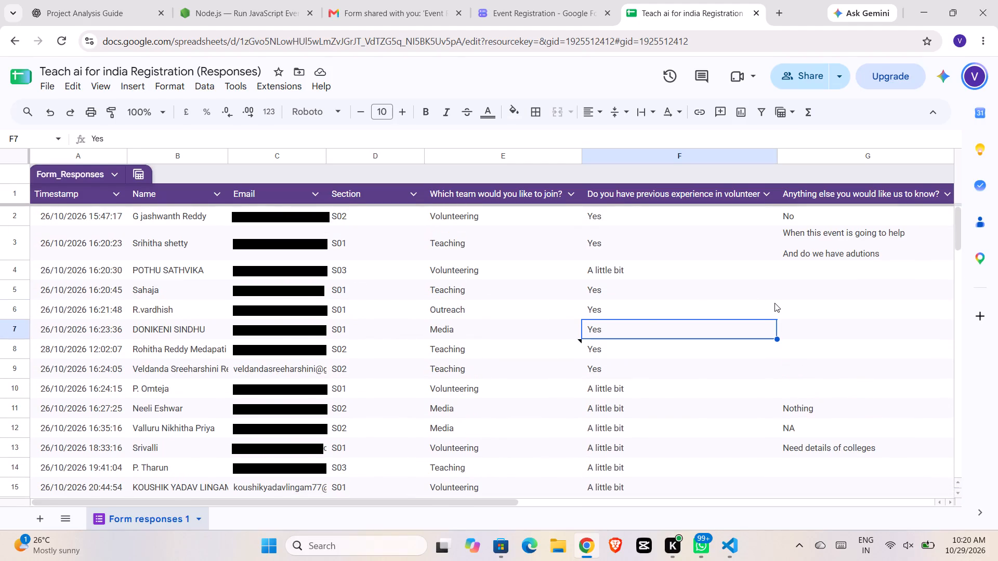
click(807, 300)
click(800, 270)
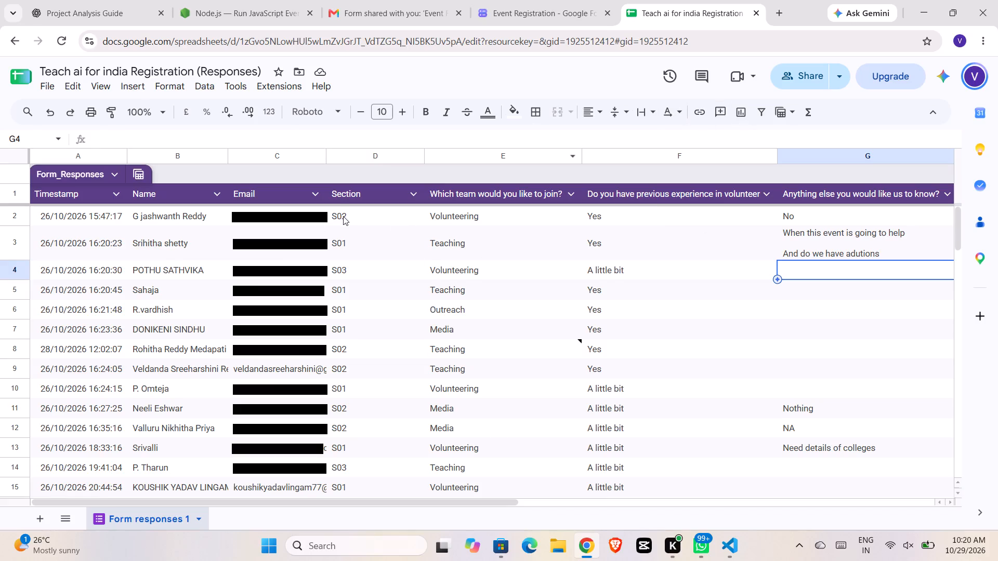
Insert a new column after the last column of the responses table and name its header confirmation.
scroll(676, 312, left, 3)
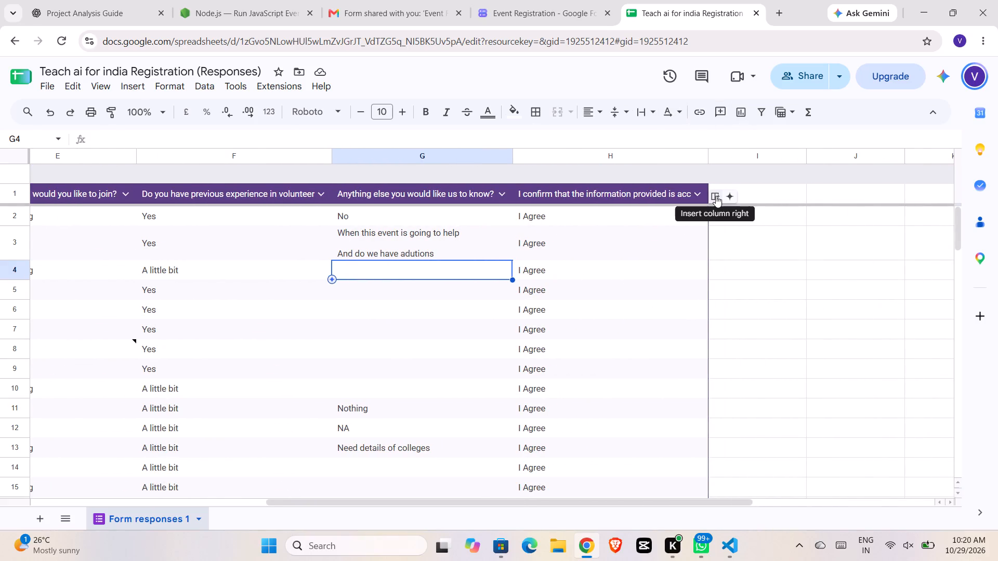
click(716, 196)
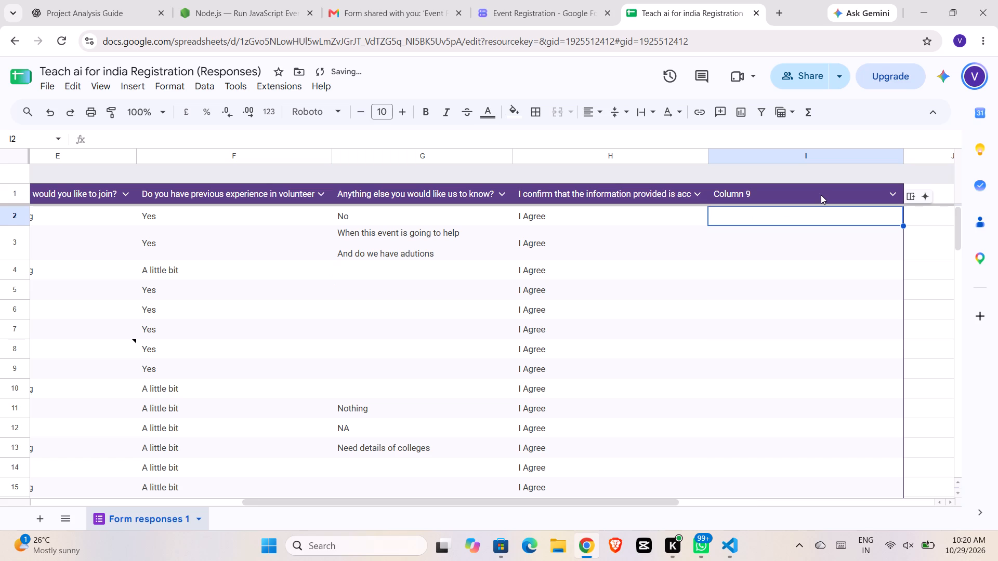
click(821, 195)
key(BackSpace)
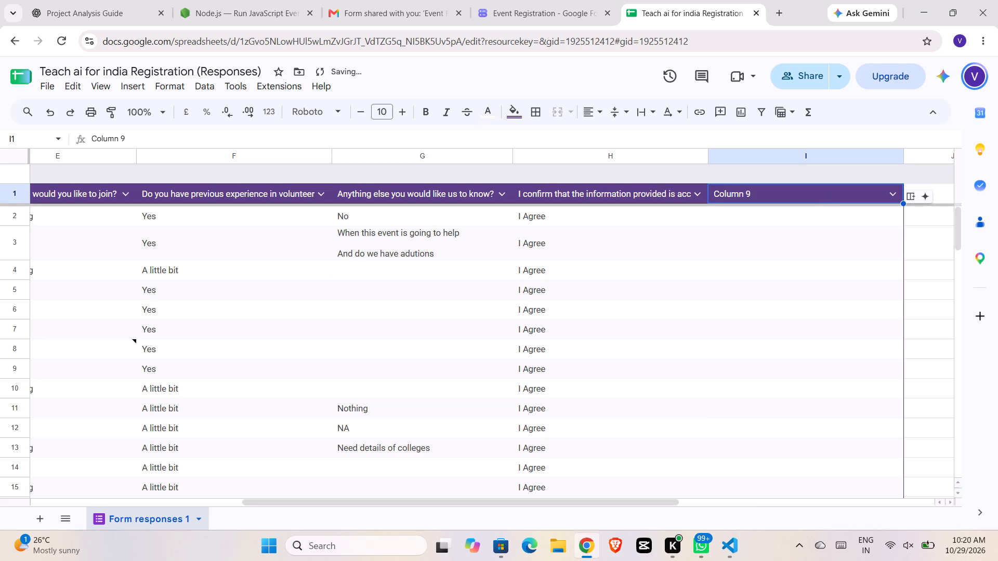
click(752, 193)
click(746, 190)
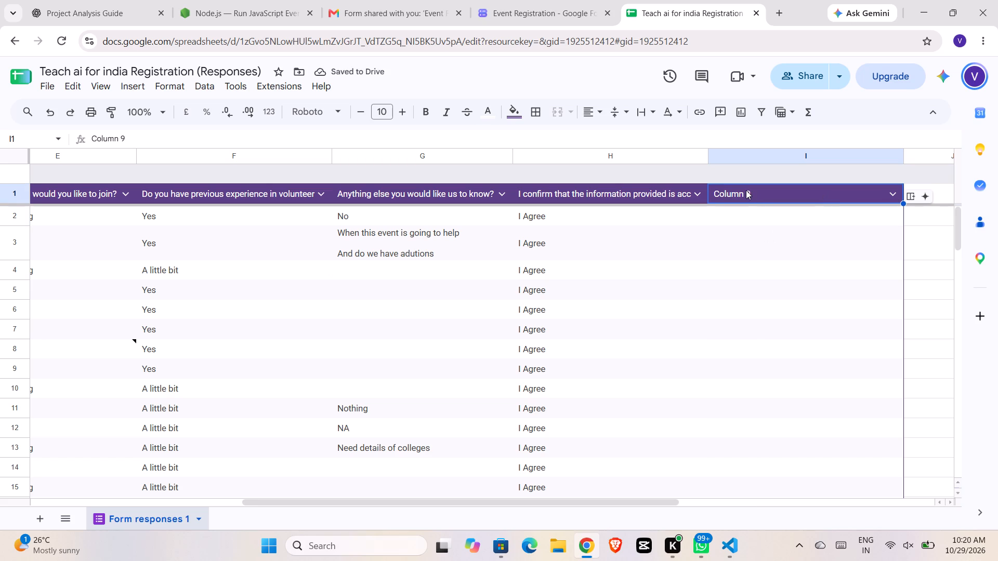
click(757, 195)
text(ci)
key(BackSpace)
text(onfirm)
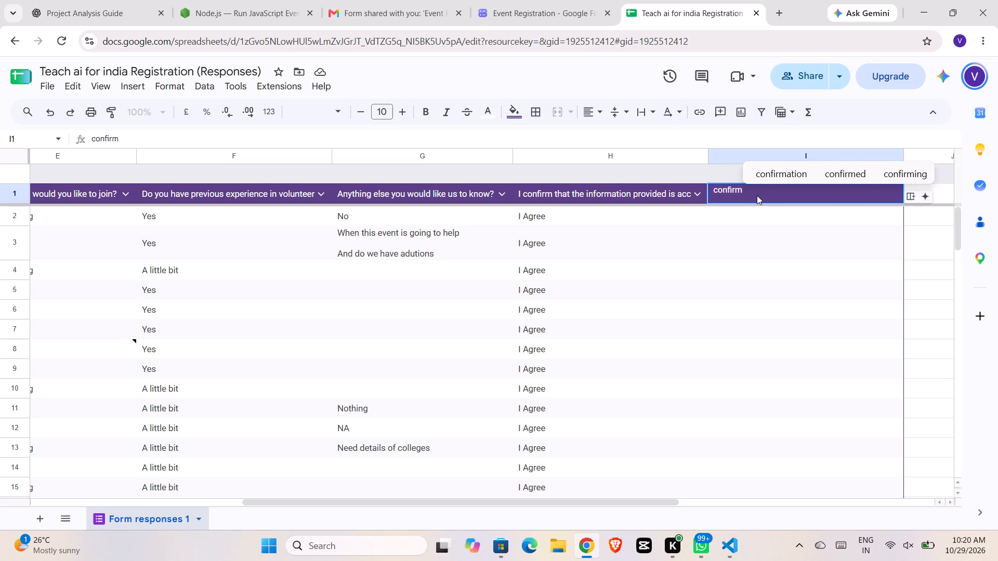
click(770, 173)
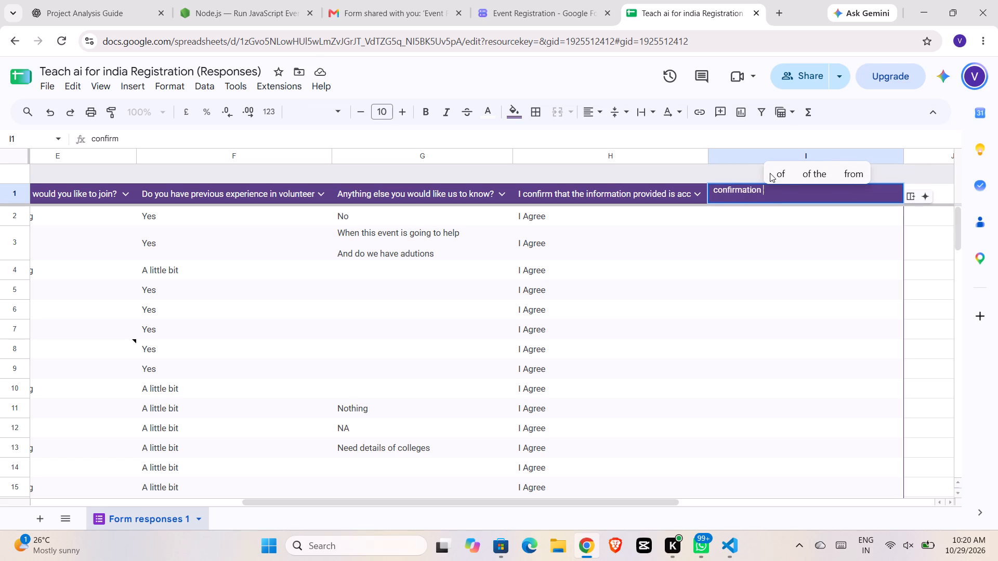
click(741, 224)
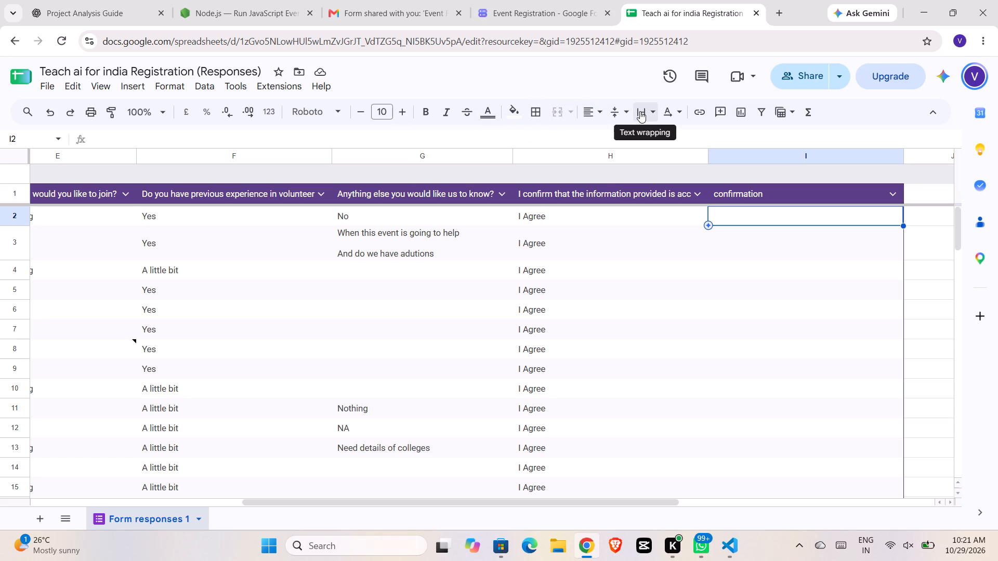
Fill in the confirmation column with yes for row 2 and no for row 3.
text(yes)
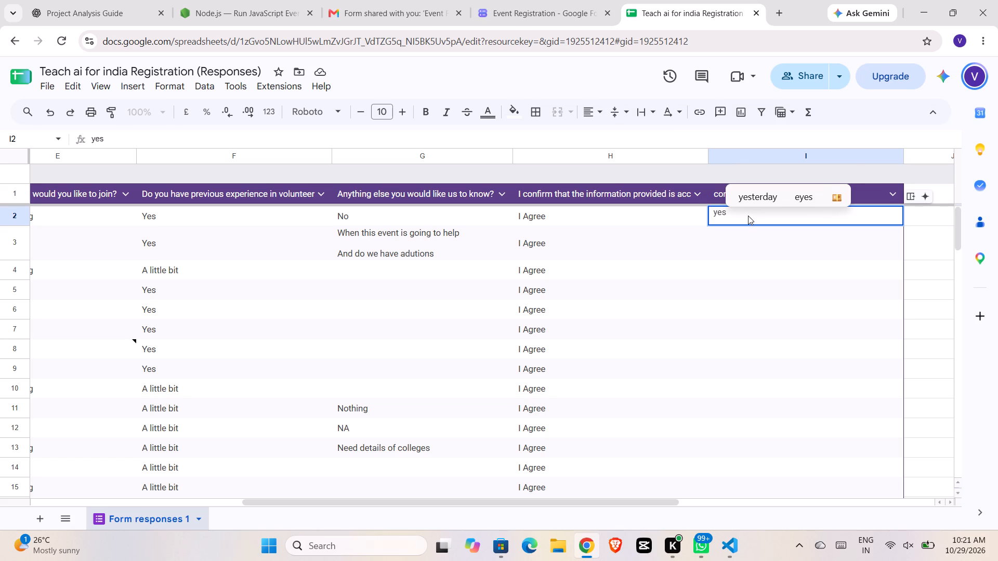
key(shift+Return)
click(747, 214)
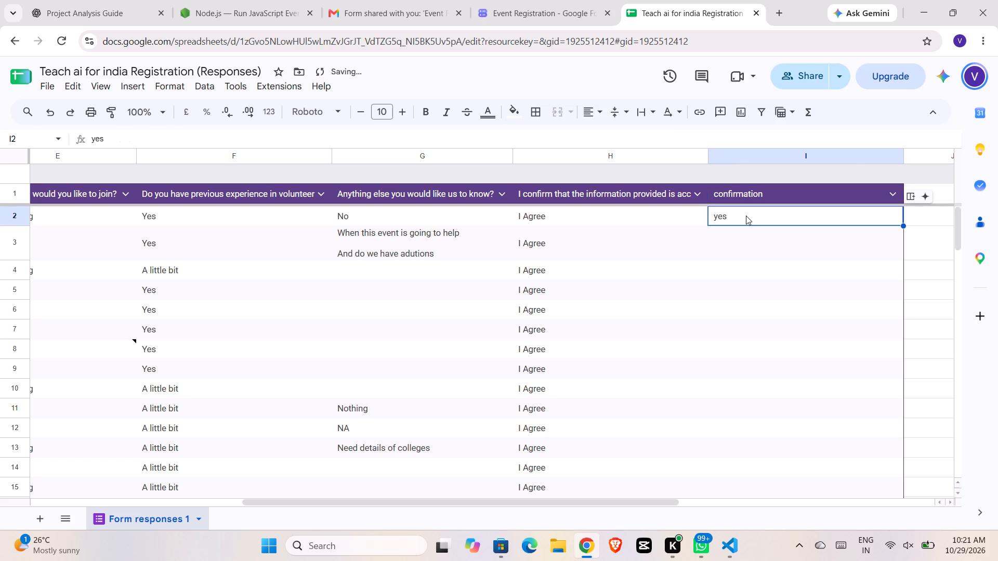
click(731, 229)
text(no)
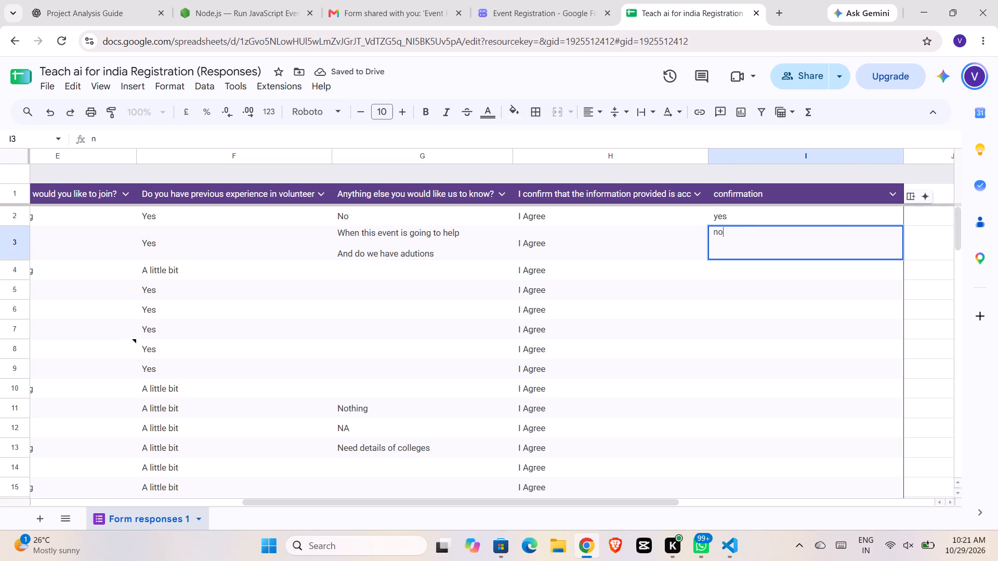
click(716, 270)
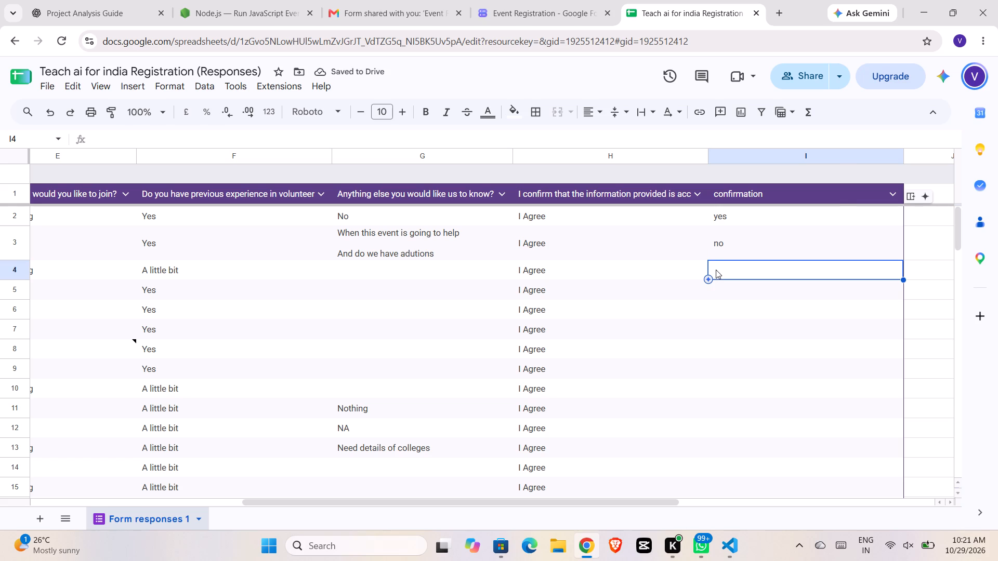
Clear the yes and no entries from rows 2 and 3 of the confirmation column.
click(729, 235)
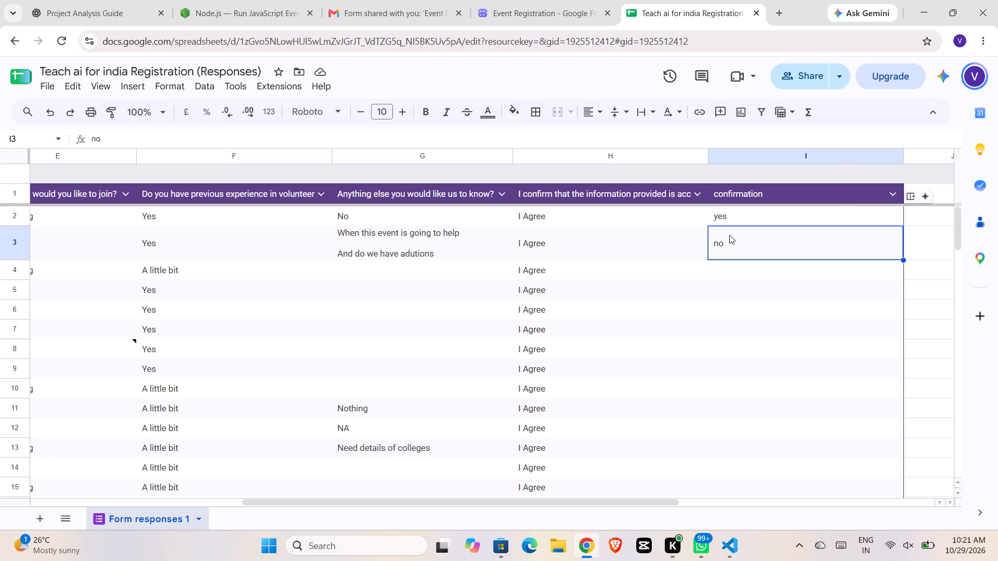
click(729, 252)
key(BackSpace)
key(BackSpace)
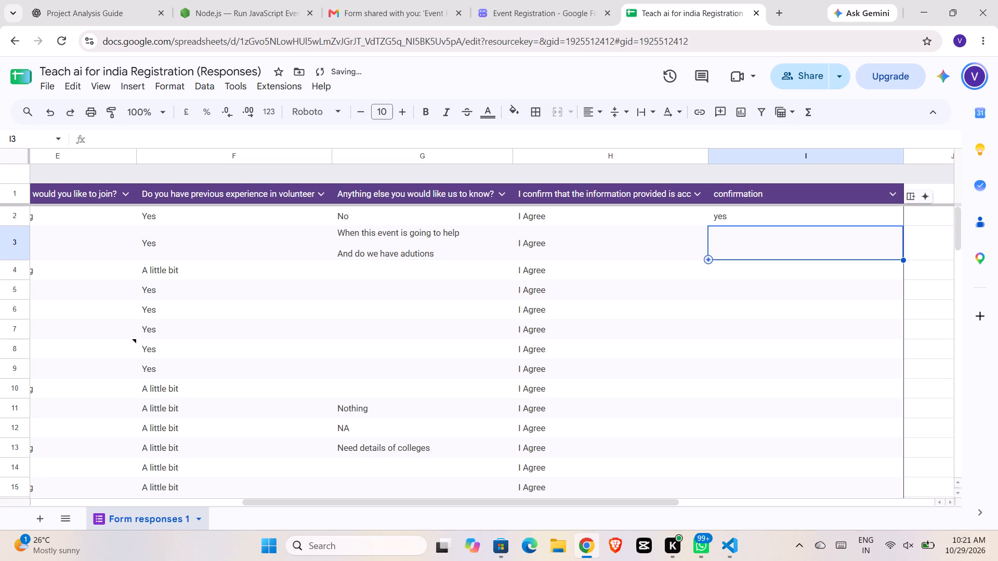
click(725, 218)
key(backslash)
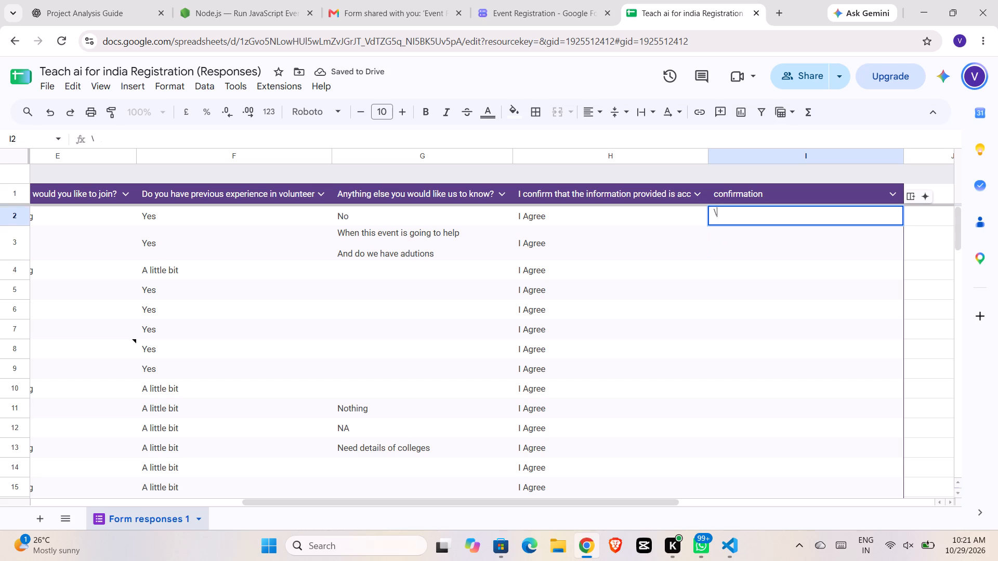
key(BackSpace)
key(BackSpace)
Turn the confirmation column into a drop-down with the two options yes and no.
click(334, 111)
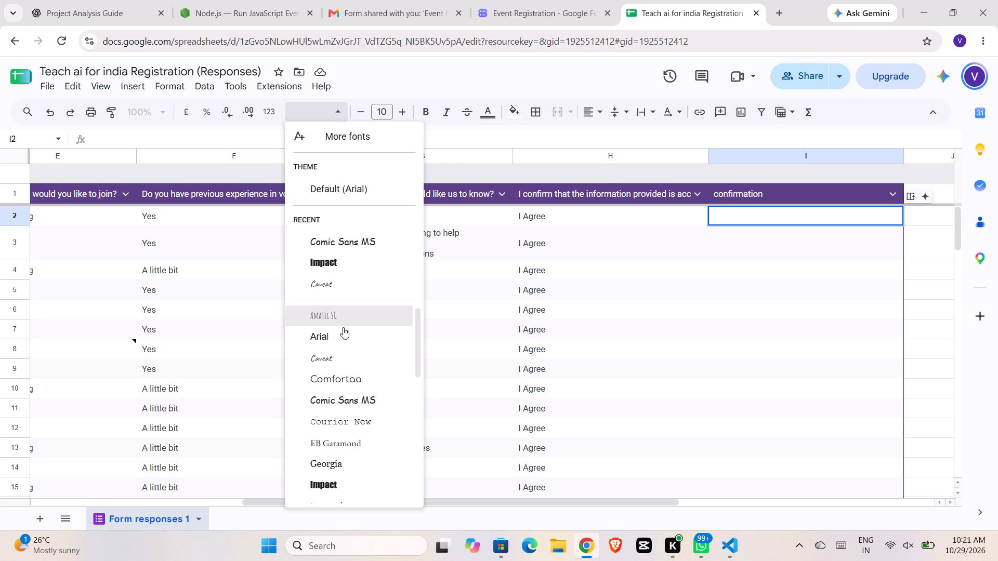
click(379, 89)
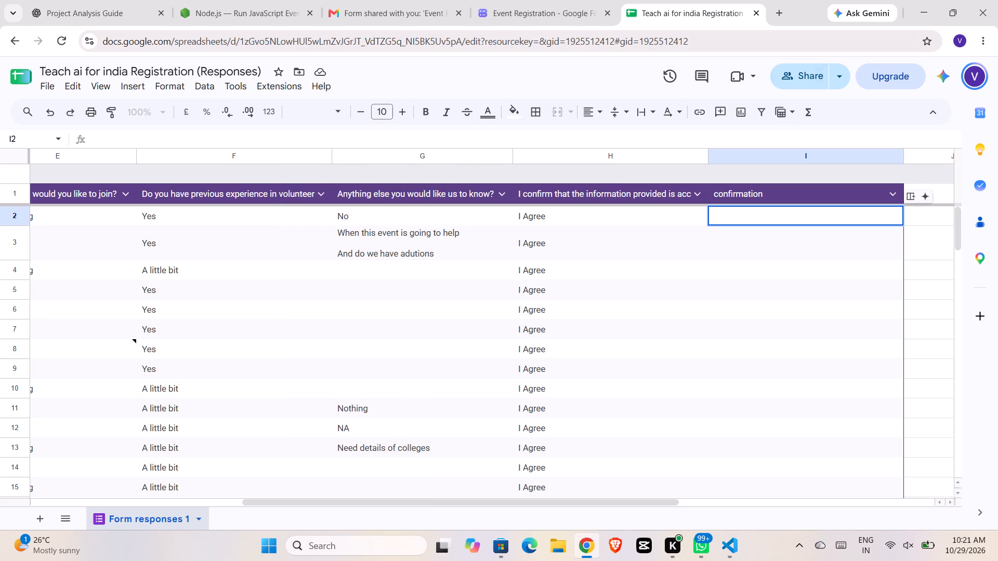
click(122, 86)
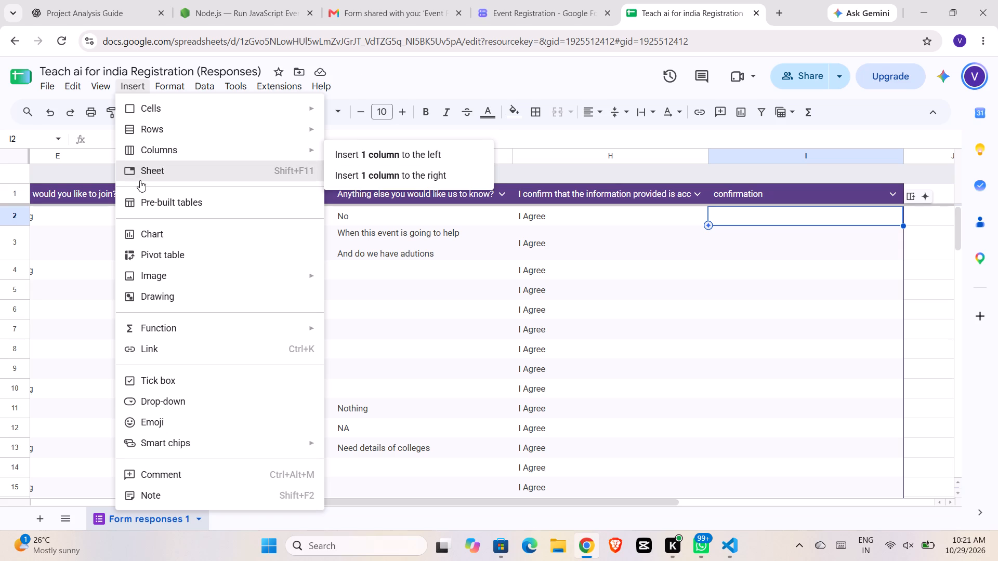
click(168, 407)
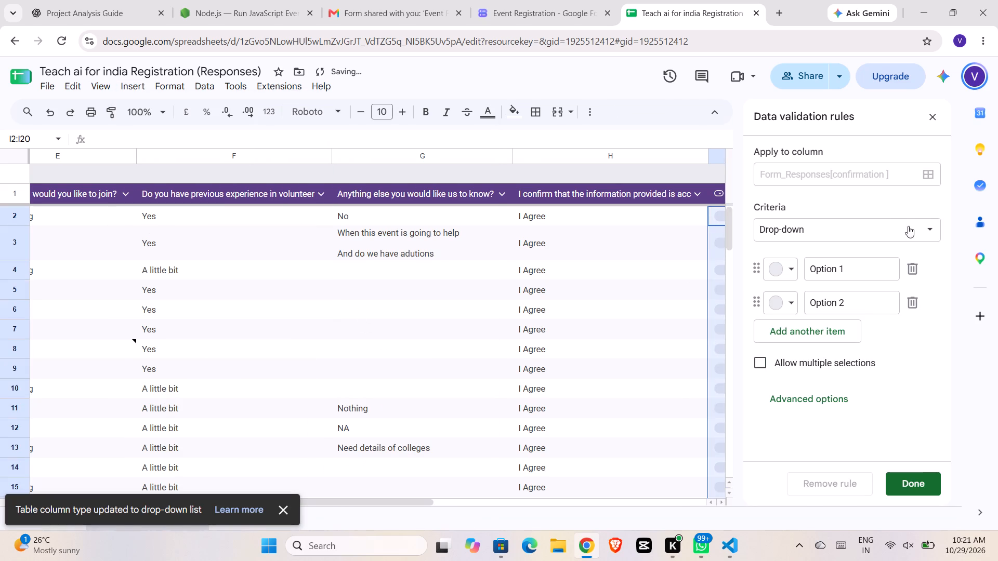
click(826, 275)
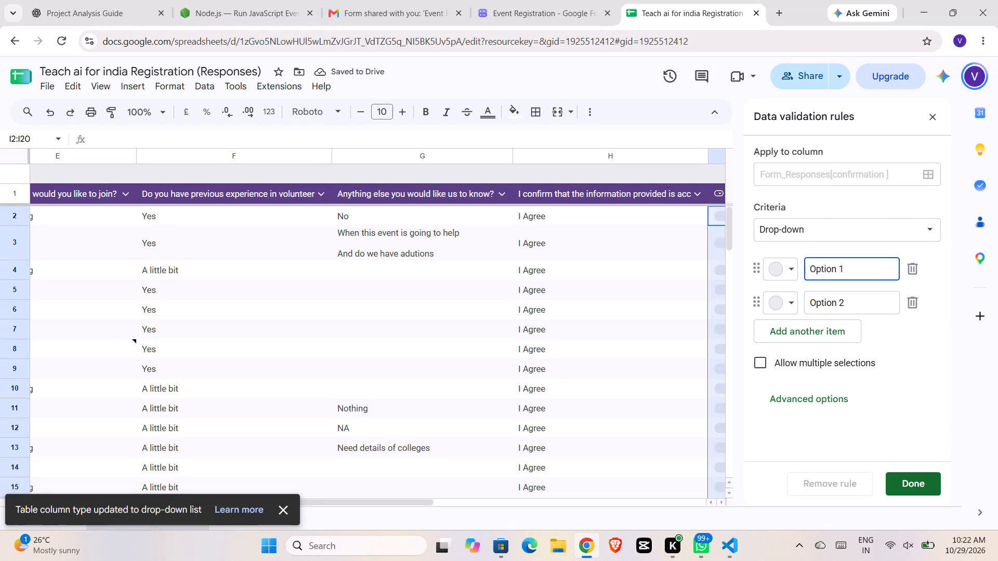
key(ctrl+a)
text(yes)
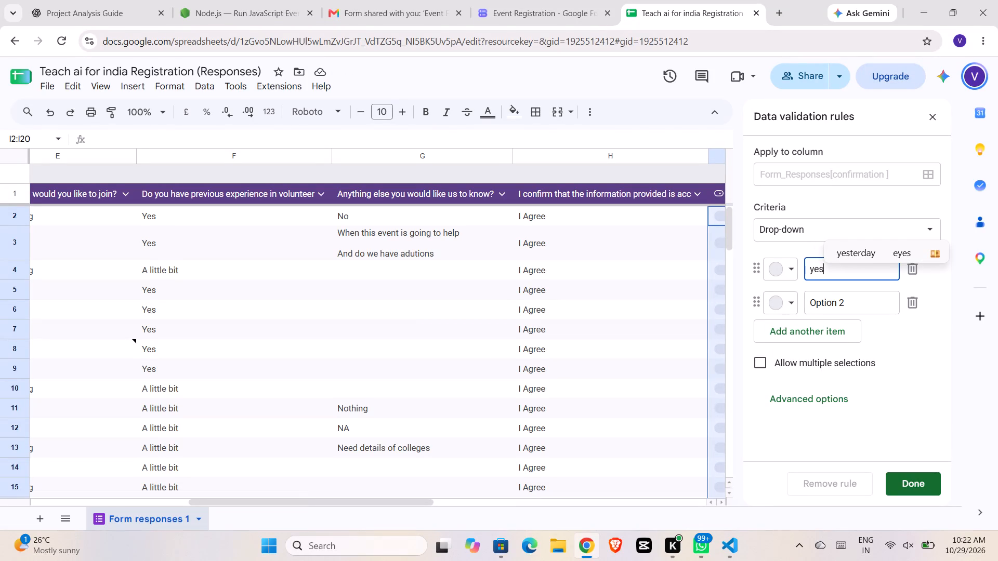
click(832, 308)
key(ctrl+a)
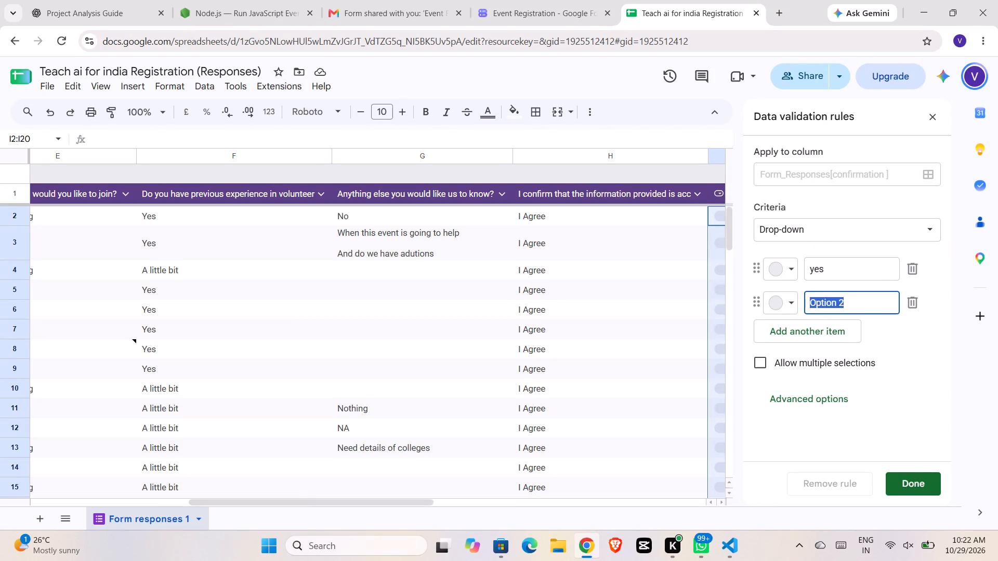
text(no)
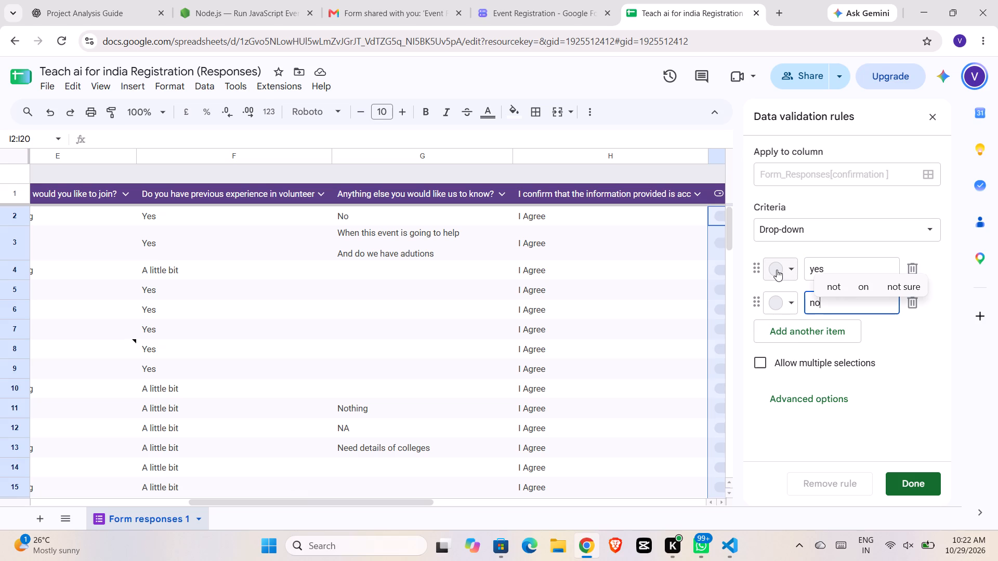
Colour the yes option light green and the no option dark red, and apply the drop-down rule.
click(777, 270)
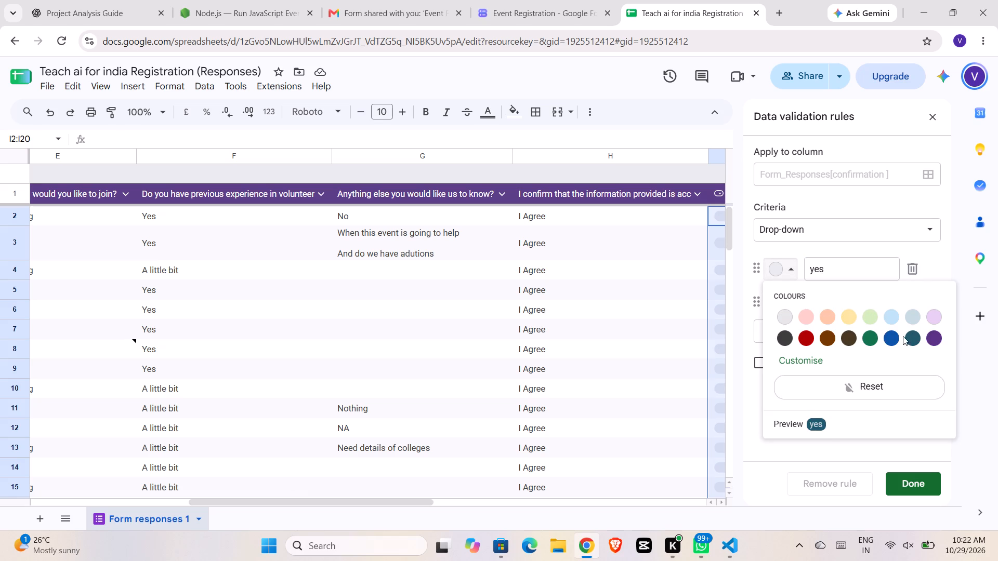
click(873, 316)
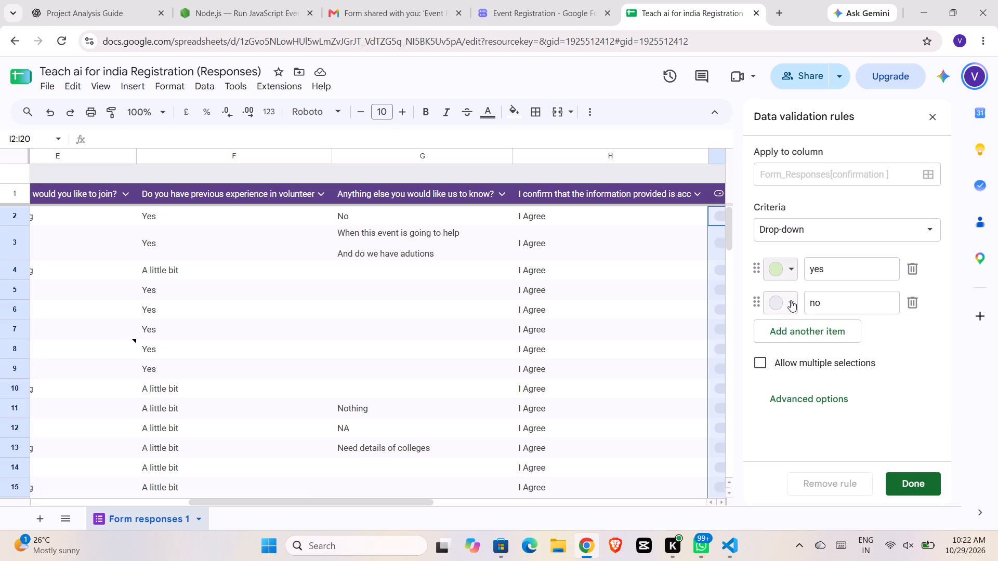
click(791, 300)
click(804, 367)
click(912, 482)
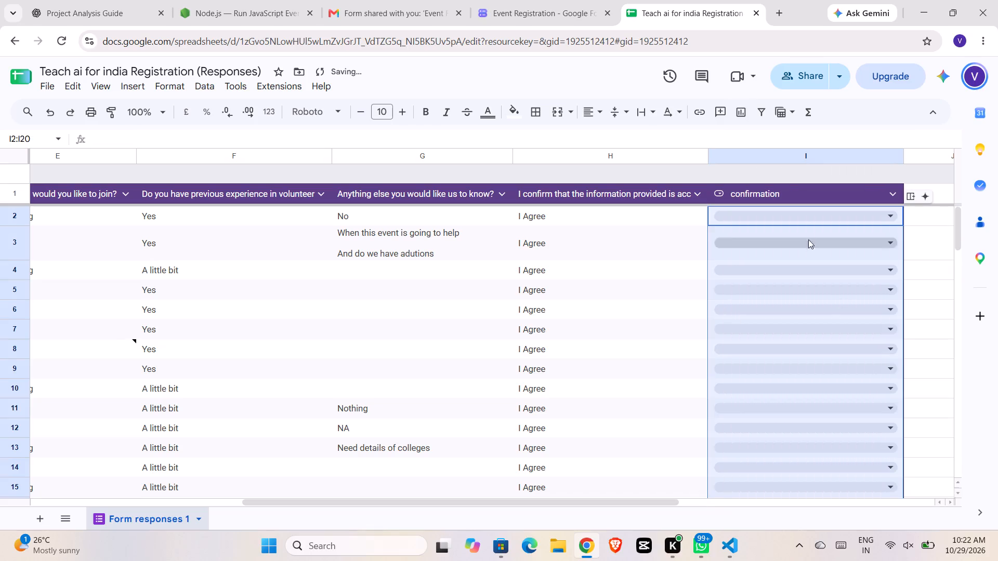
Set the confirmation for row 2 to yes.
scroll(561, 274, right, 7)
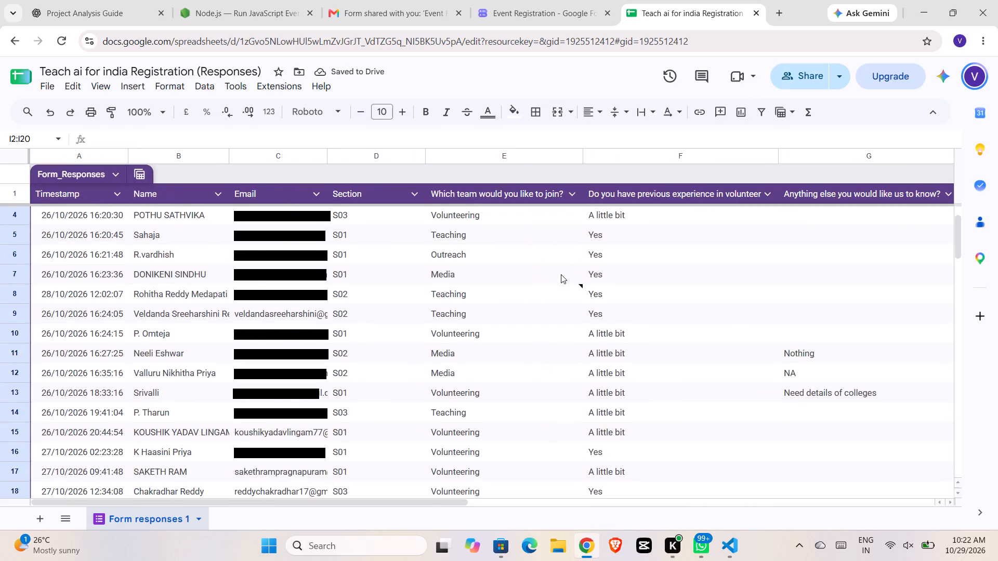
scroll(561, 274, up, 4)
scroll(561, 274, left, 6)
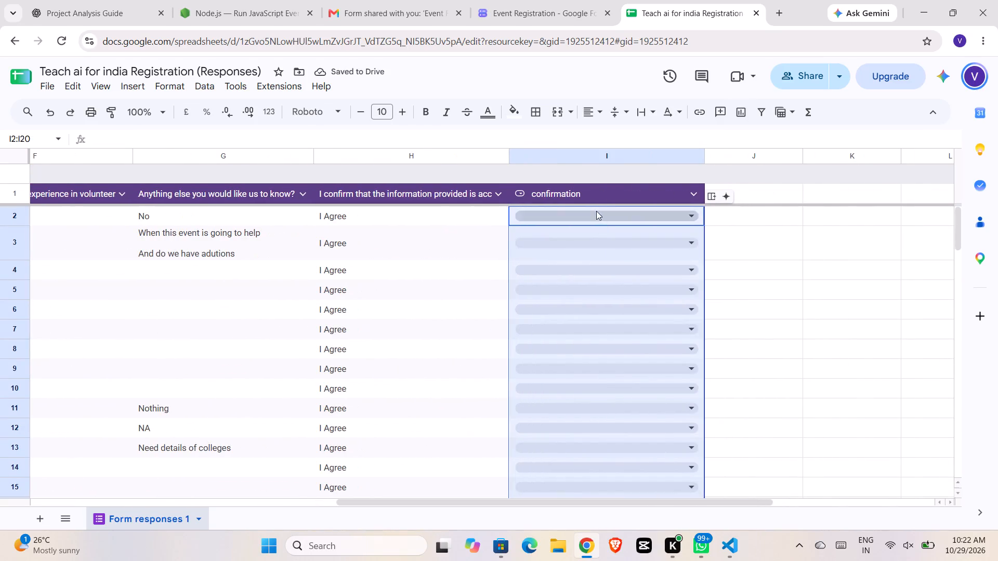
click(596, 213)
click(550, 243)
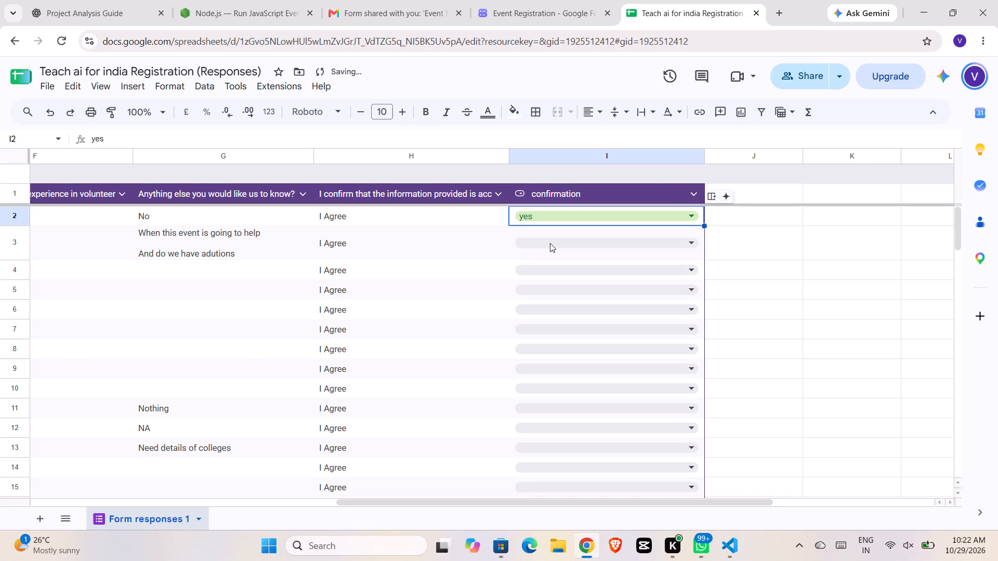
Narrow columns C through H of the responses table, from Email to the information-agreement column, so the confirmation column fits beside the names.
scroll(428, 288, right, 6)
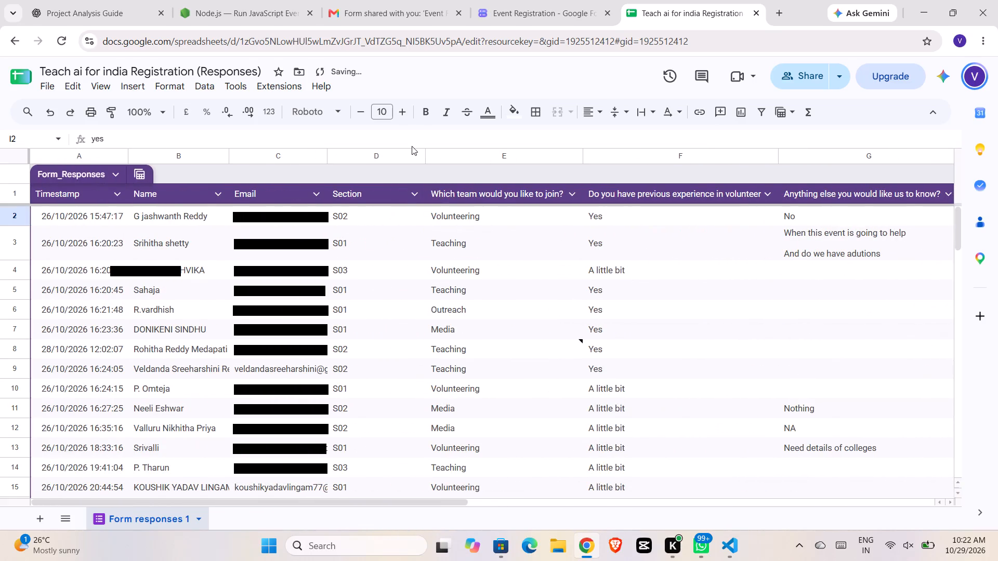
drag(329, 154, 281, 153)
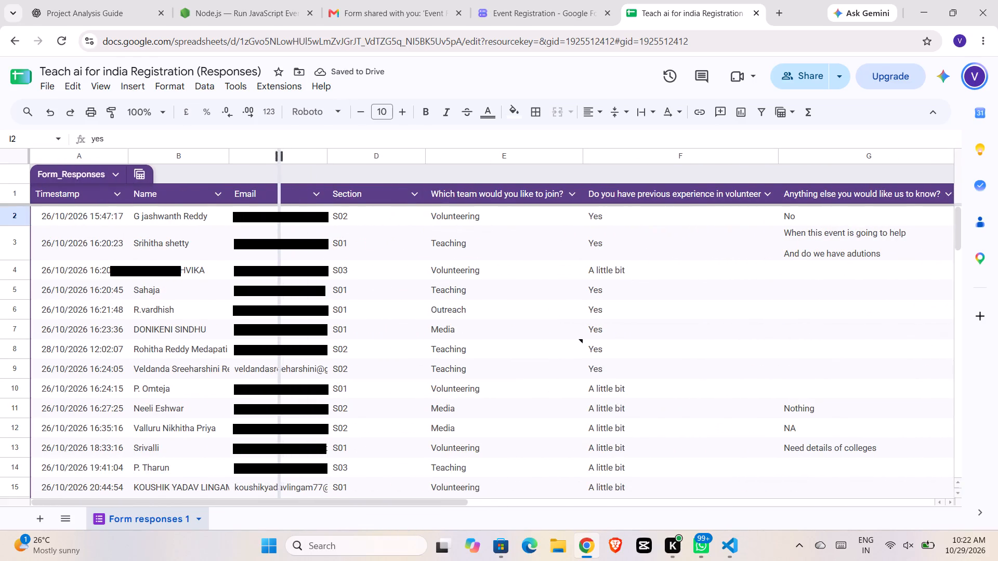
drag(281, 153, 261, 153)
drag(359, 153, 295, 162)
drag(452, 158, 359, 176)
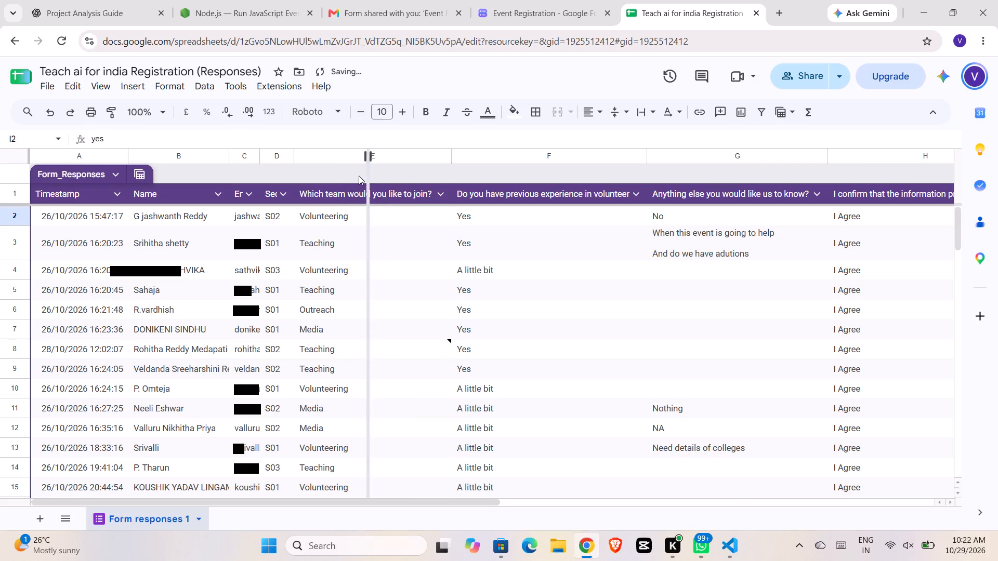
drag(359, 176, 344, 177)
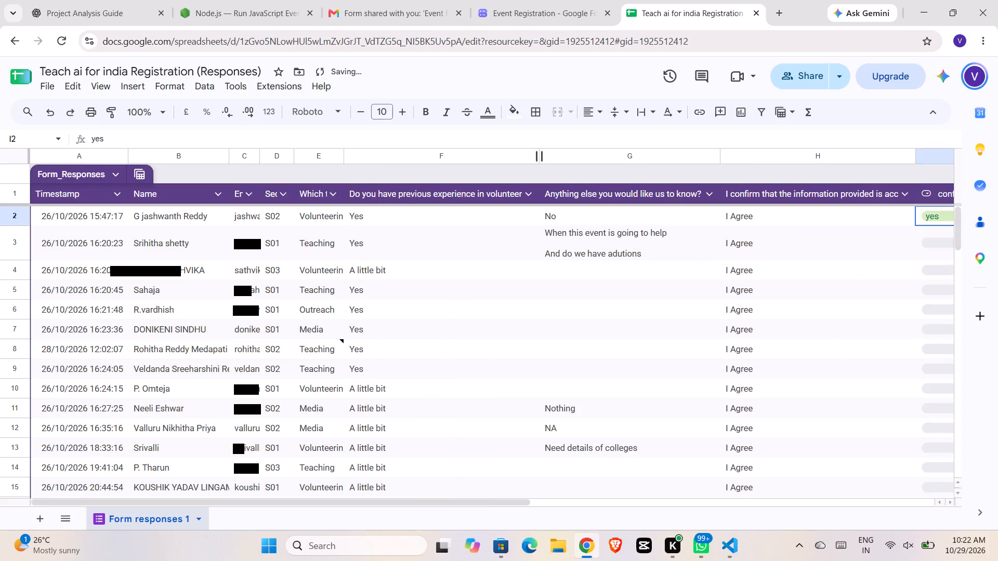
drag(540, 154, 388, 179)
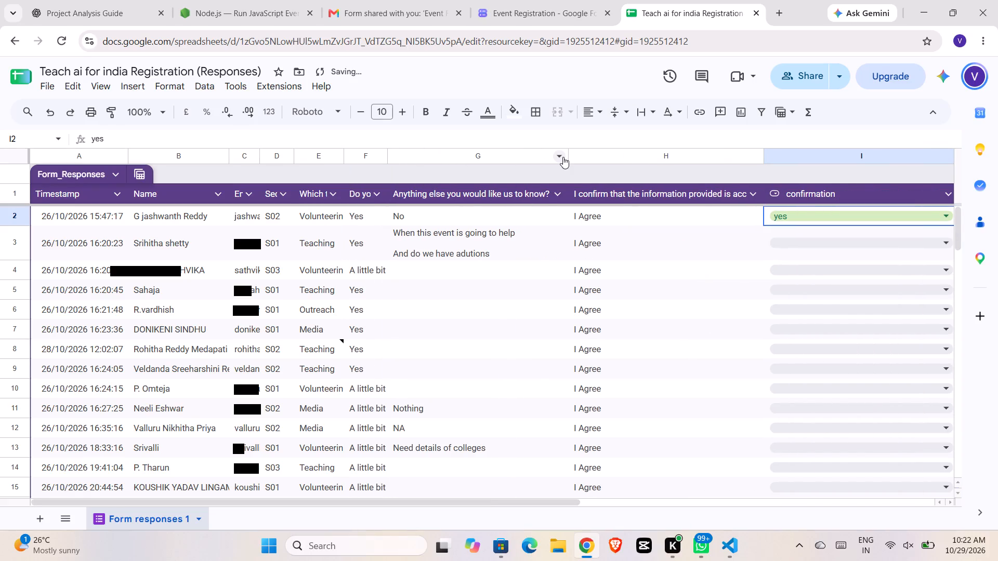
drag(566, 157, 428, 164)
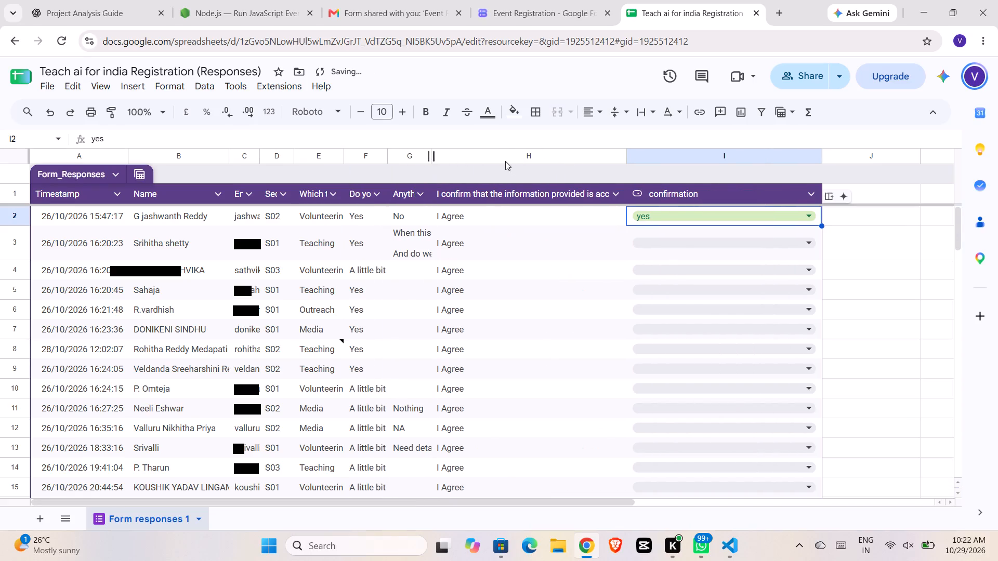
drag(627, 155, 505, 182)
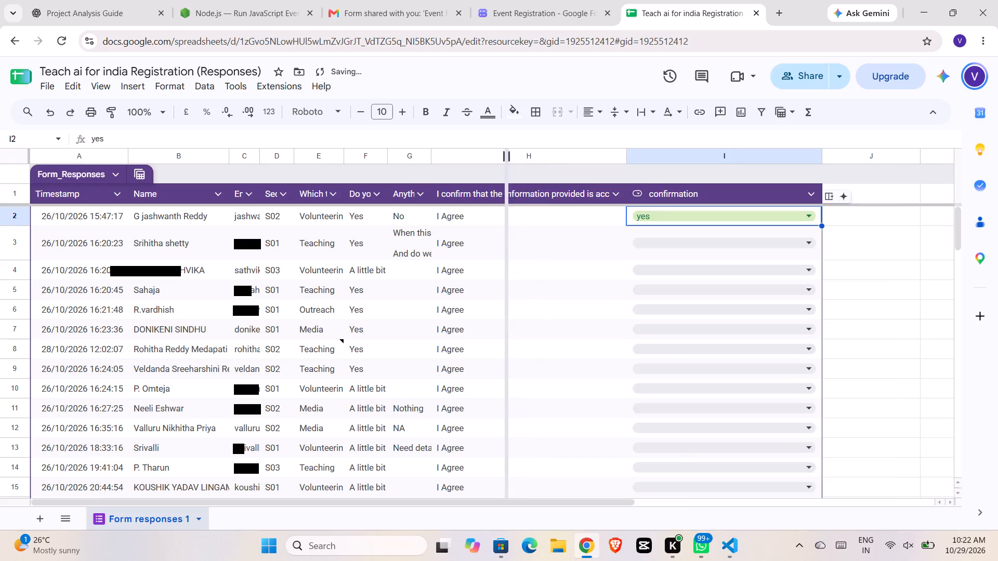
drag(505, 182, 505, 182)
Set the confirmation for row 3 to yes.
click(620, 247)
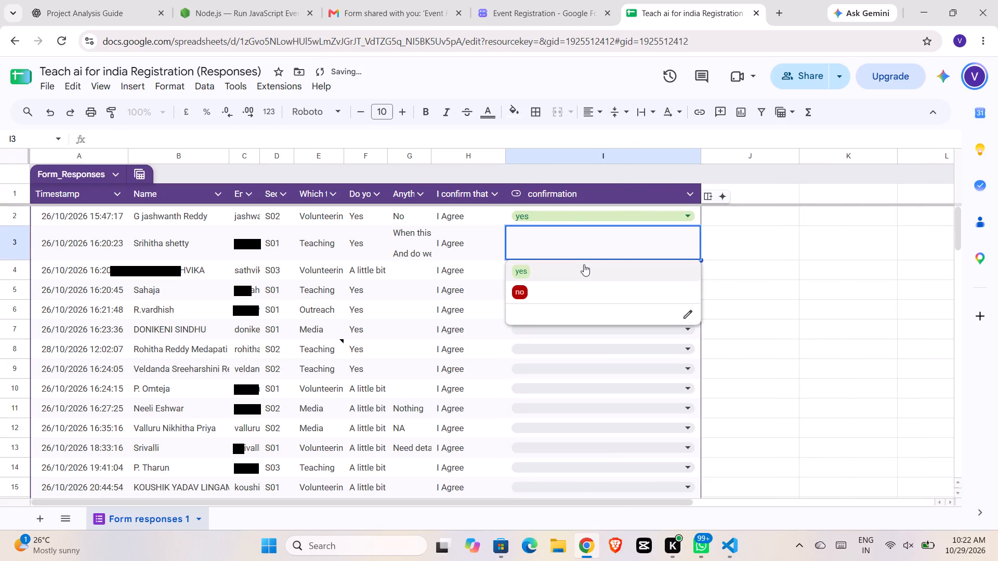
click(582, 269)
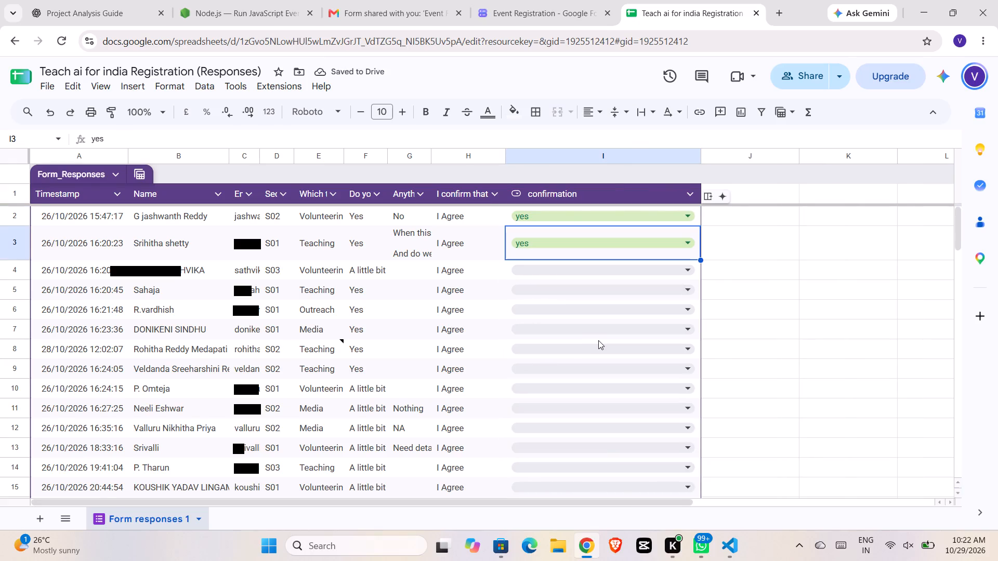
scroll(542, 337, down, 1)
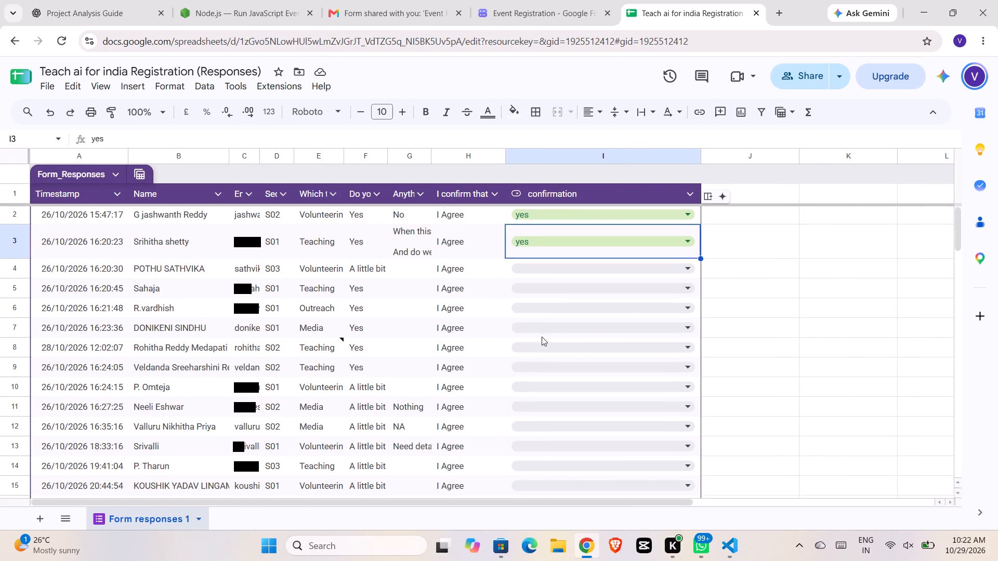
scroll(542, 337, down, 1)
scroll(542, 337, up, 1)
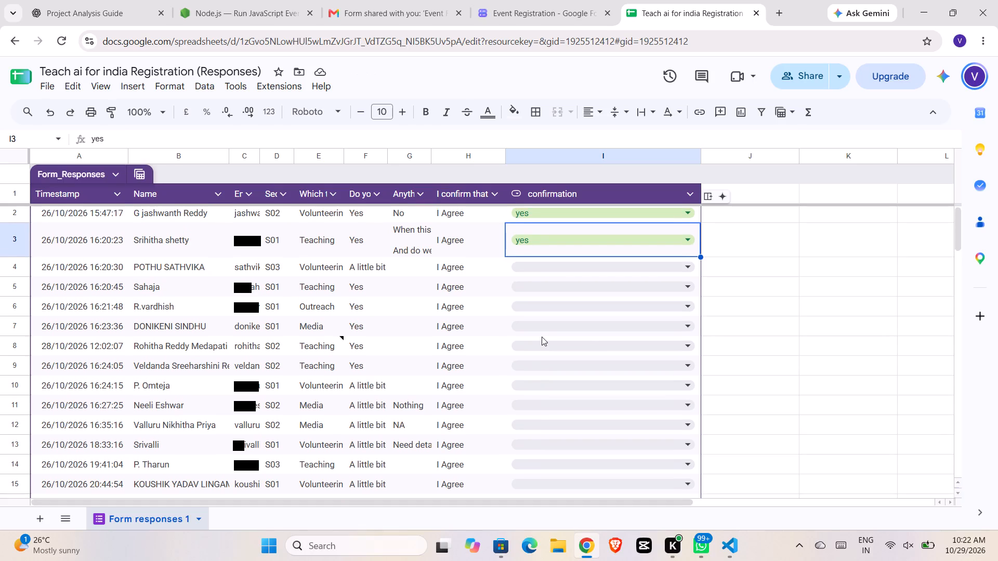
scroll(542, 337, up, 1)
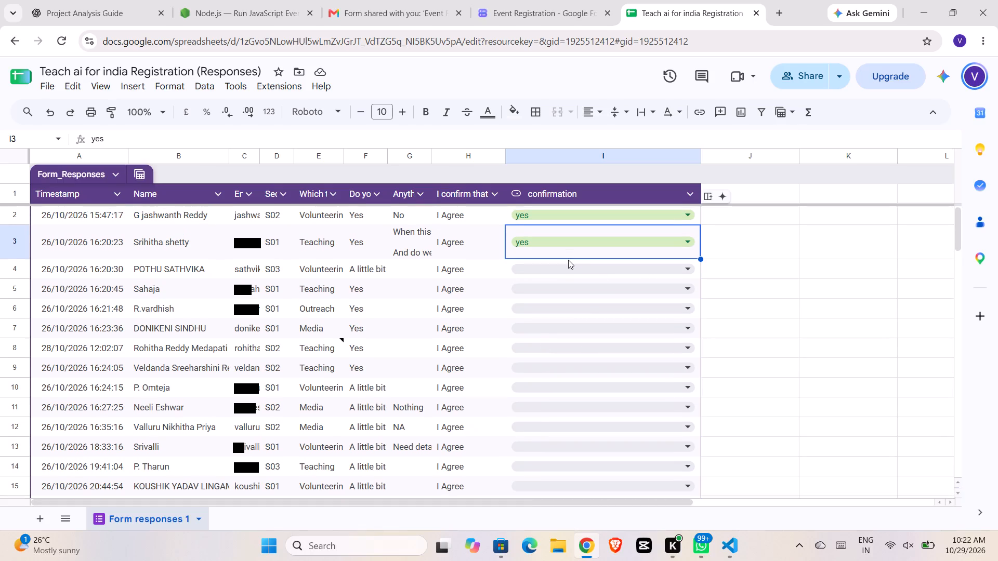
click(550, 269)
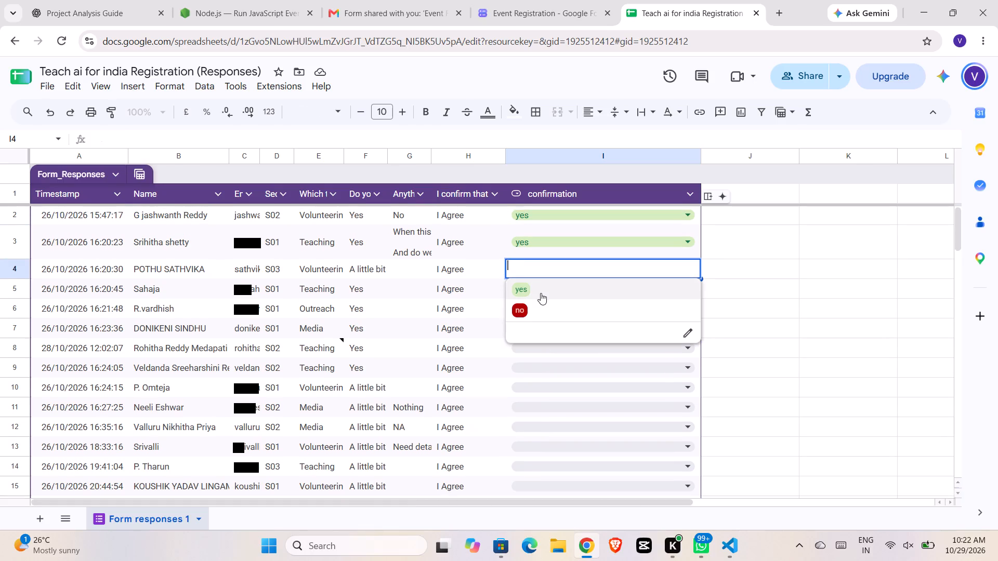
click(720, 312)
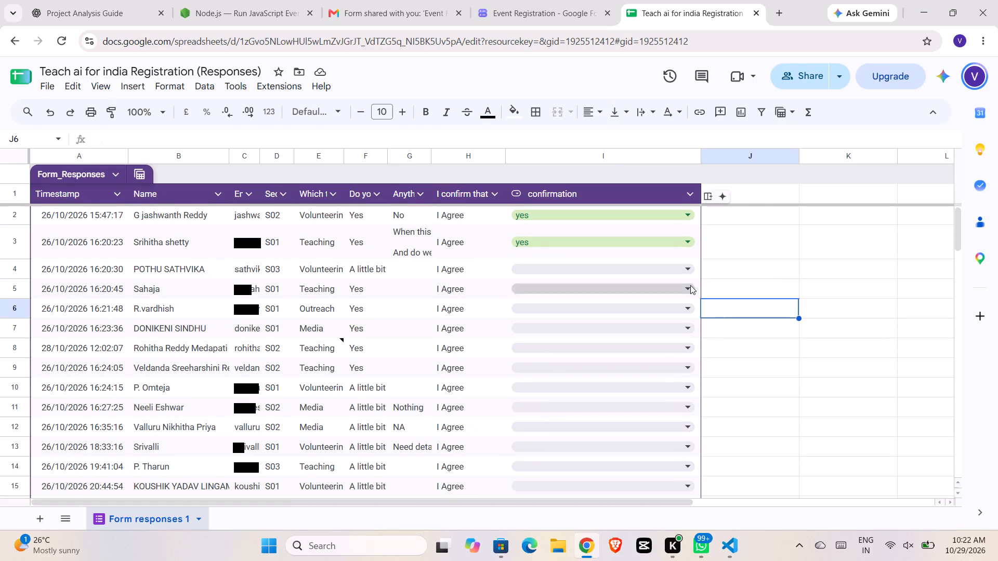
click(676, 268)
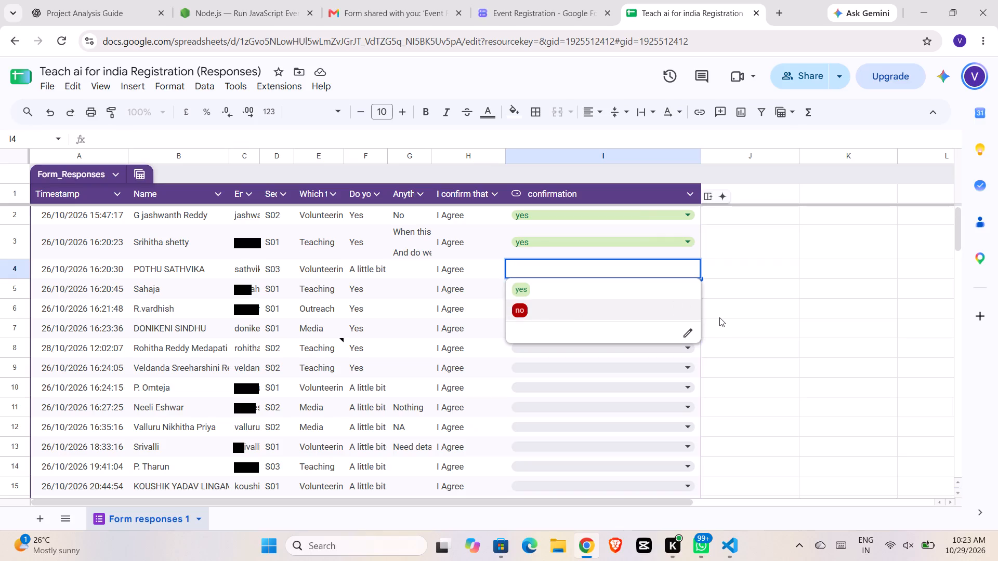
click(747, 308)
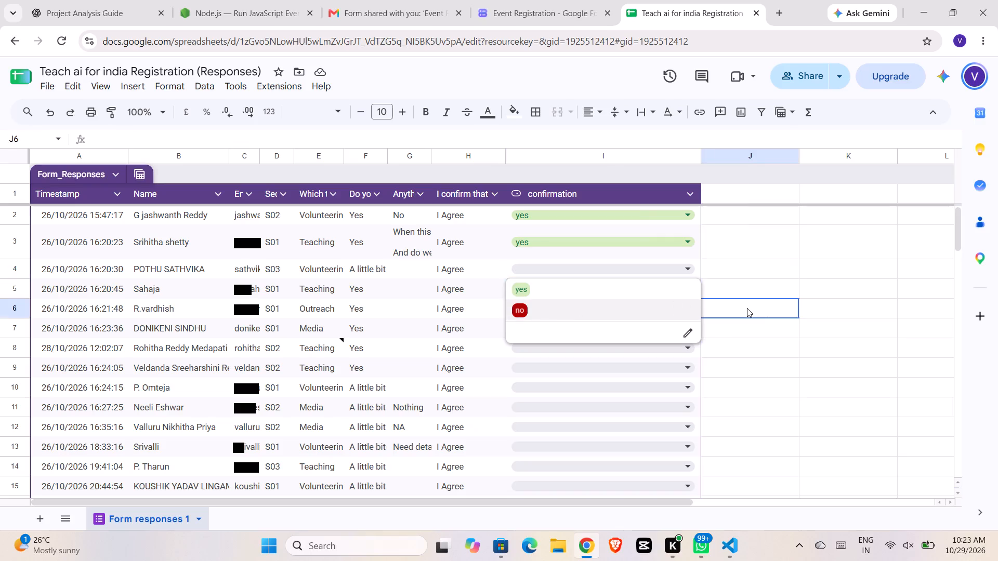
Set the confirmation for row 16 to yes.
click(689, 272)
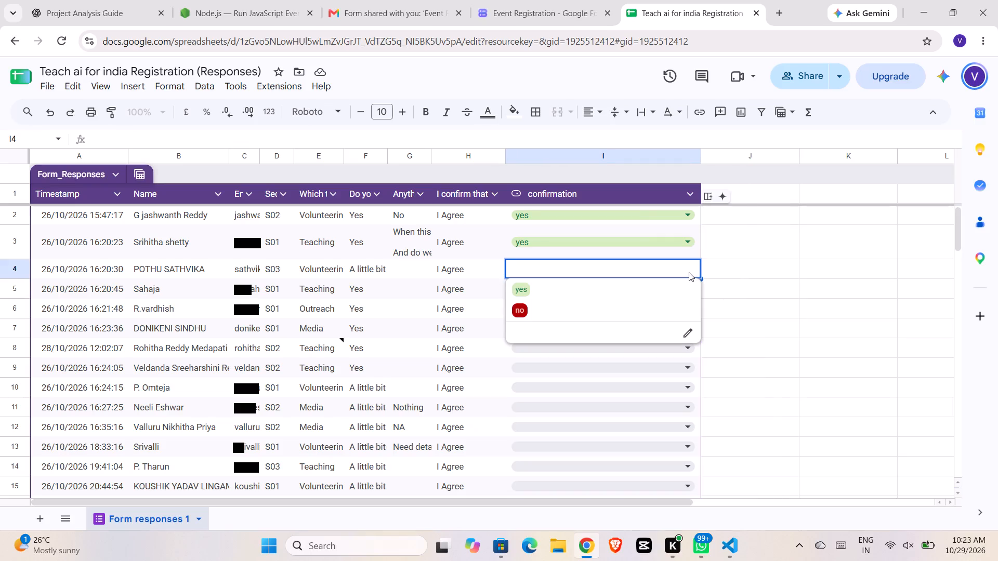
click(751, 282)
scroll(634, 319, down, 2)
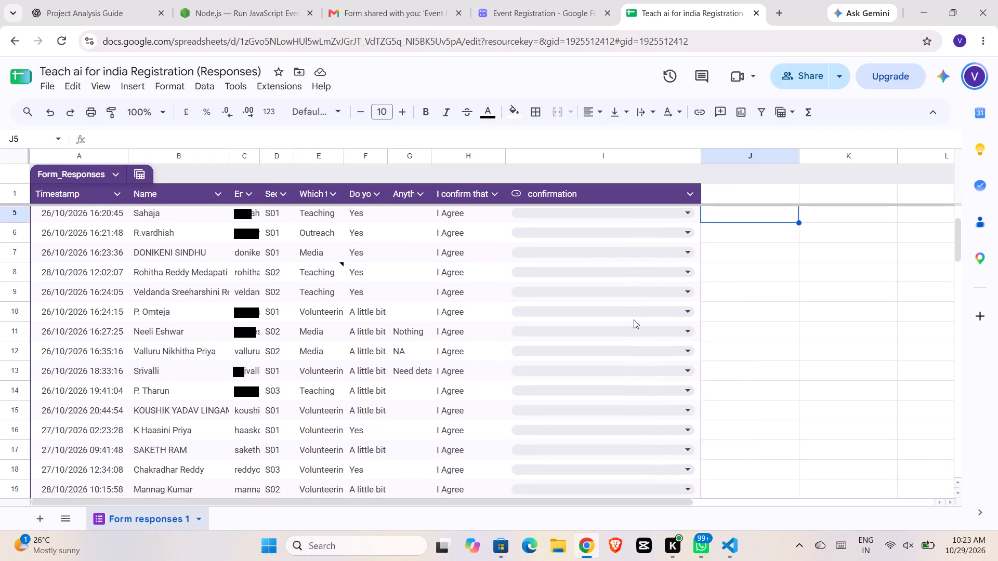
scroll(634, 319, down, 2)
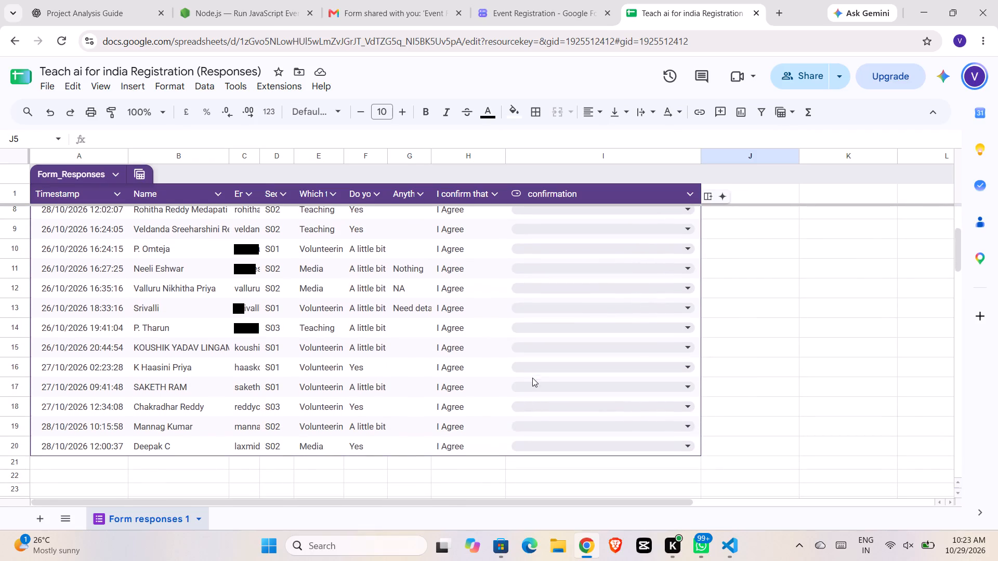
click(541, 368)
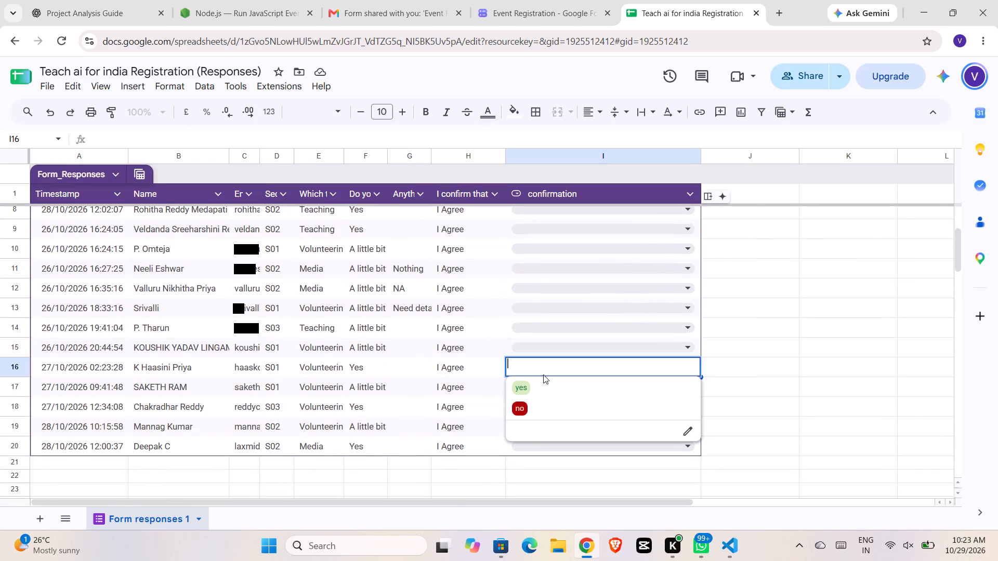
click(542, 382)
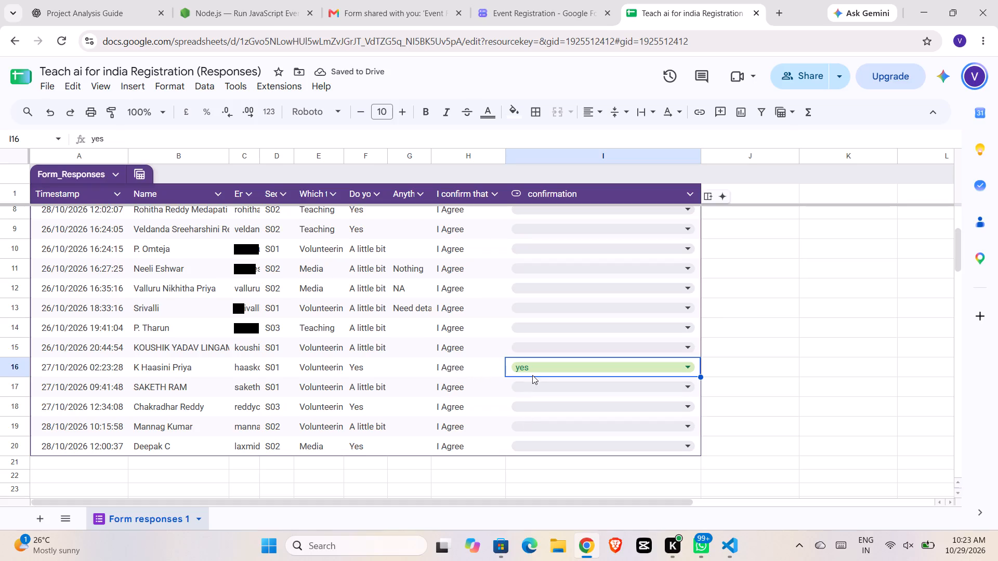
Add a third option, not confirmed, in light yellow to the confirmation column's drop-down rule and apply it.
scroll(532, 375, up, 2)
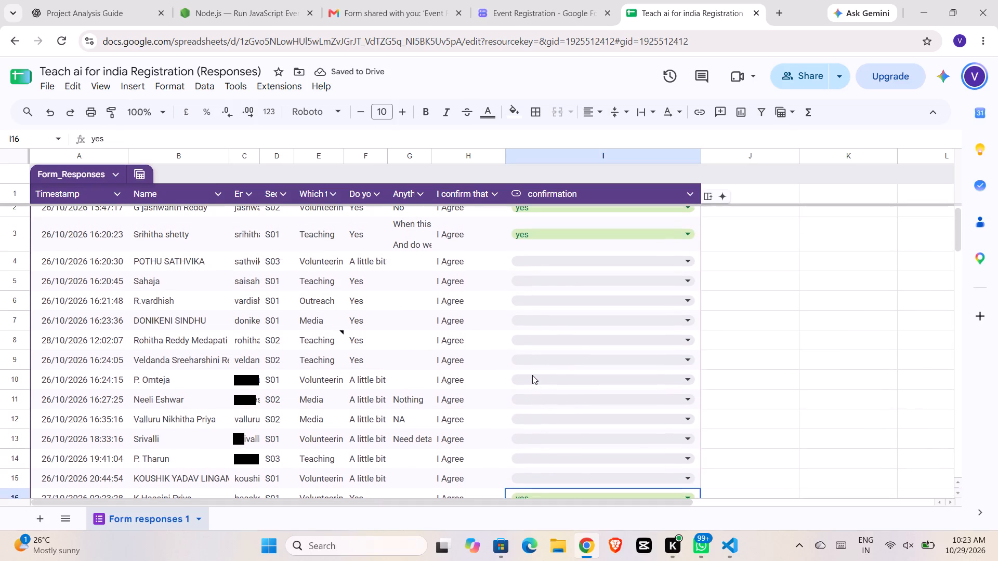
click(528, 264)
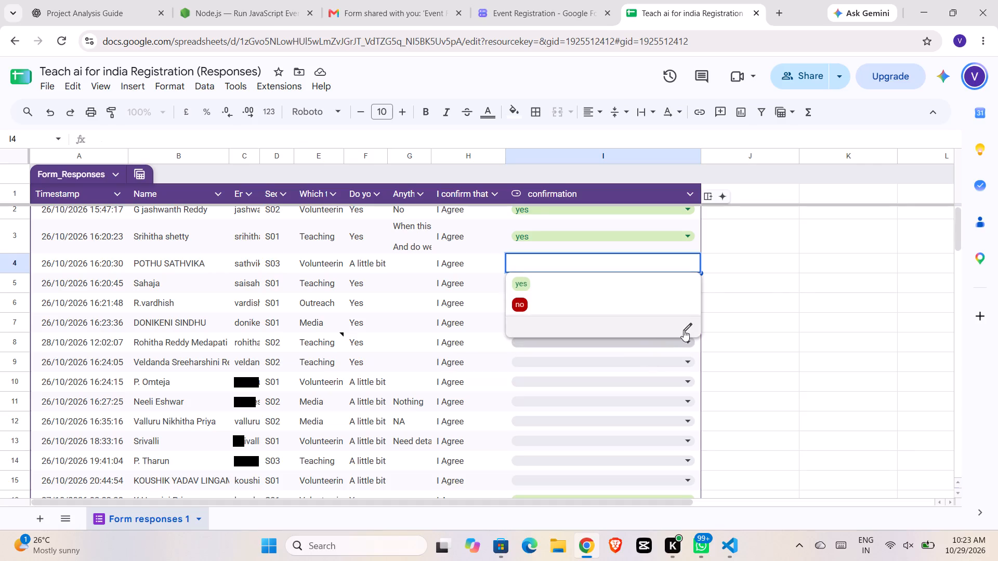
click(684, 330)
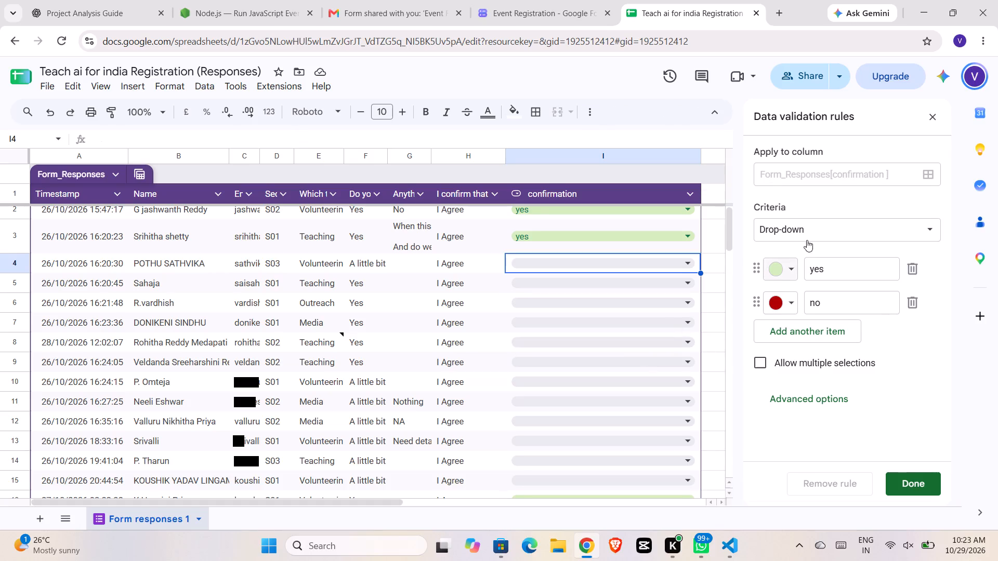
click(798, 336)
click(827, 340)
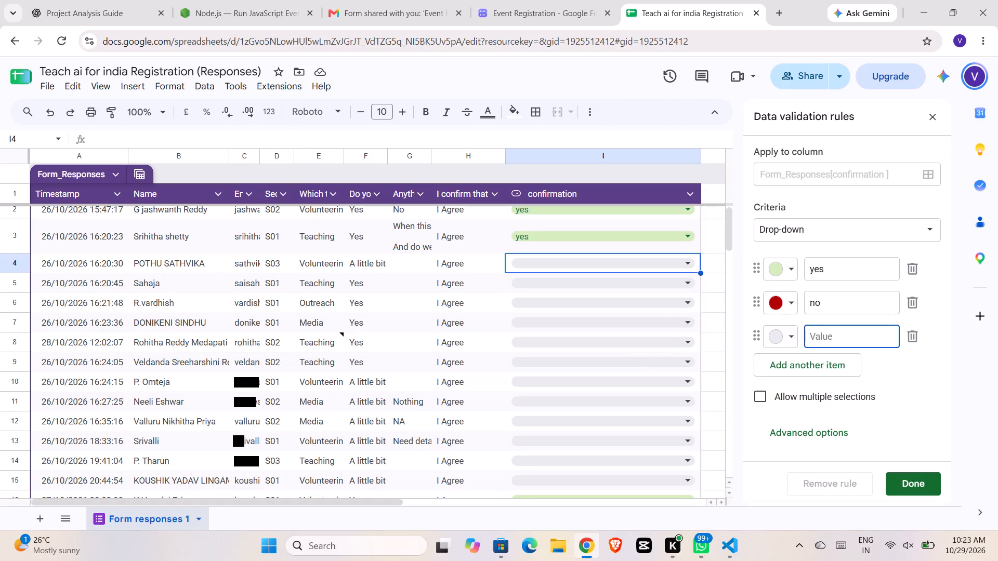
text(not confit)
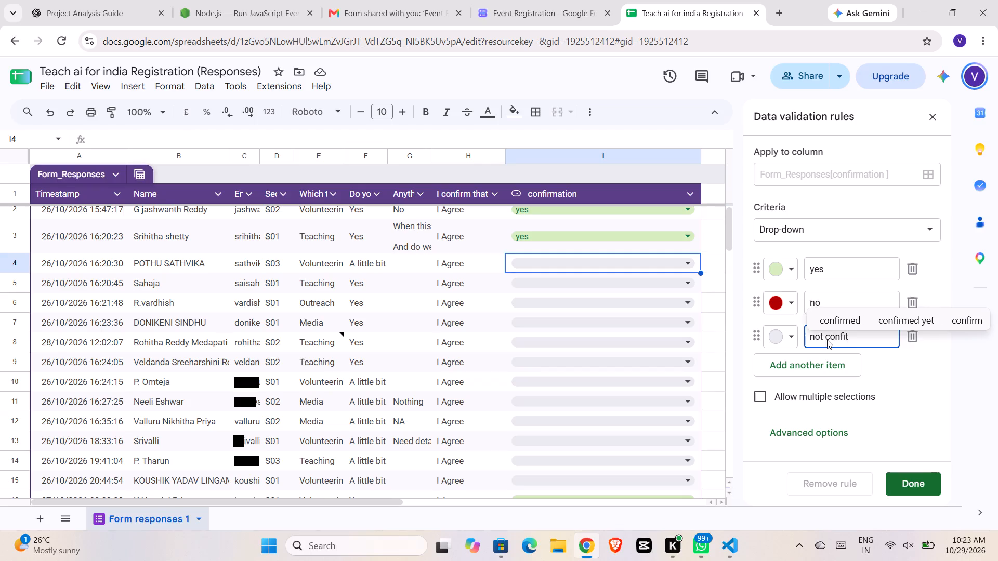
key(BackSpace)
text(rmed)
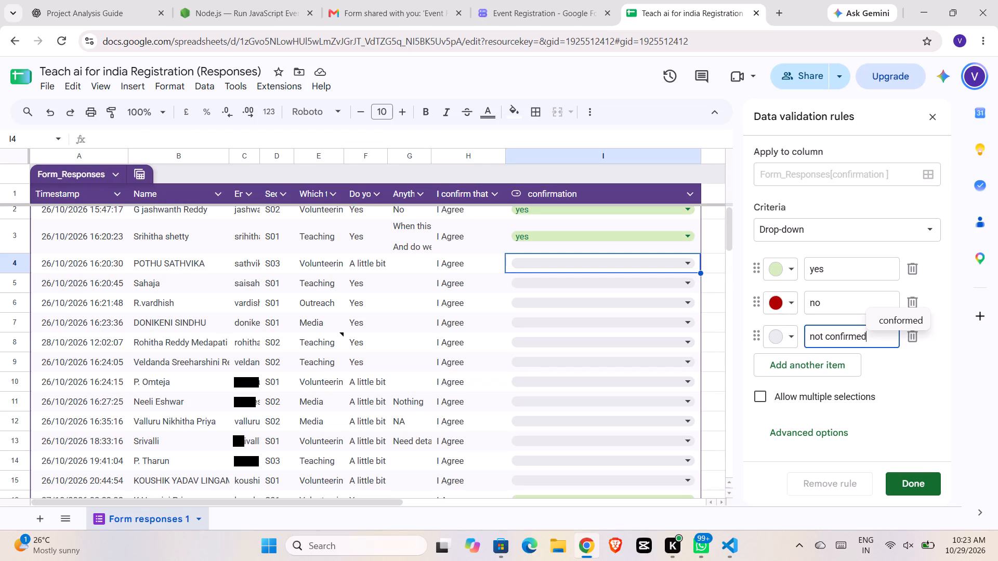
click(796, 339)
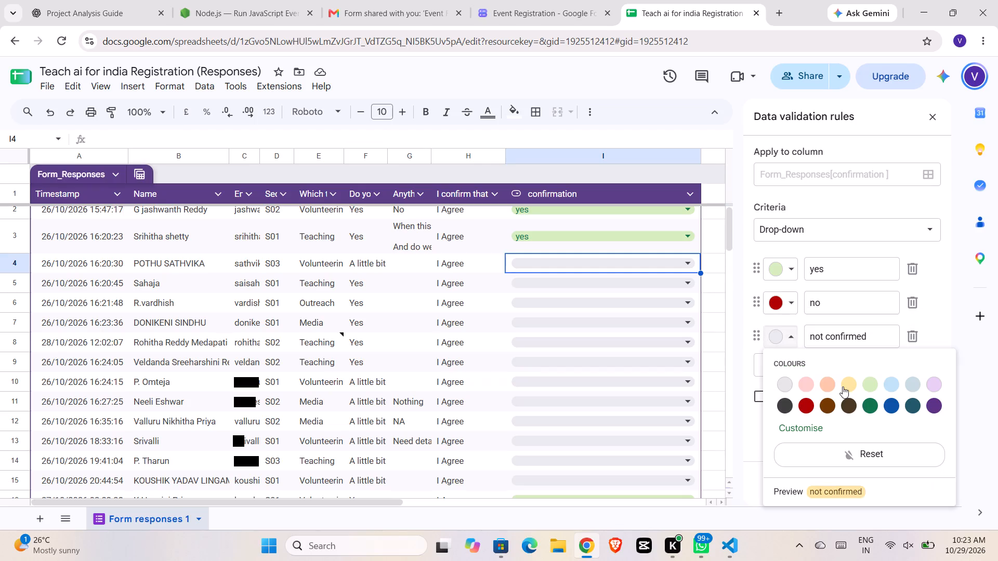
click(846, 387)
click(902, 483)
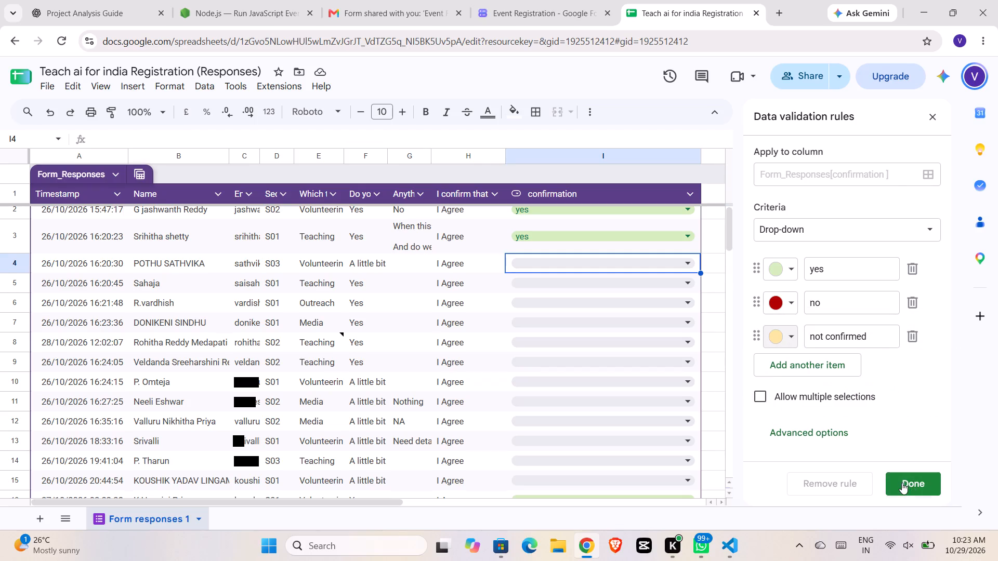
Set the confirmation for row 4 to not confirmed.
click(565, 265)
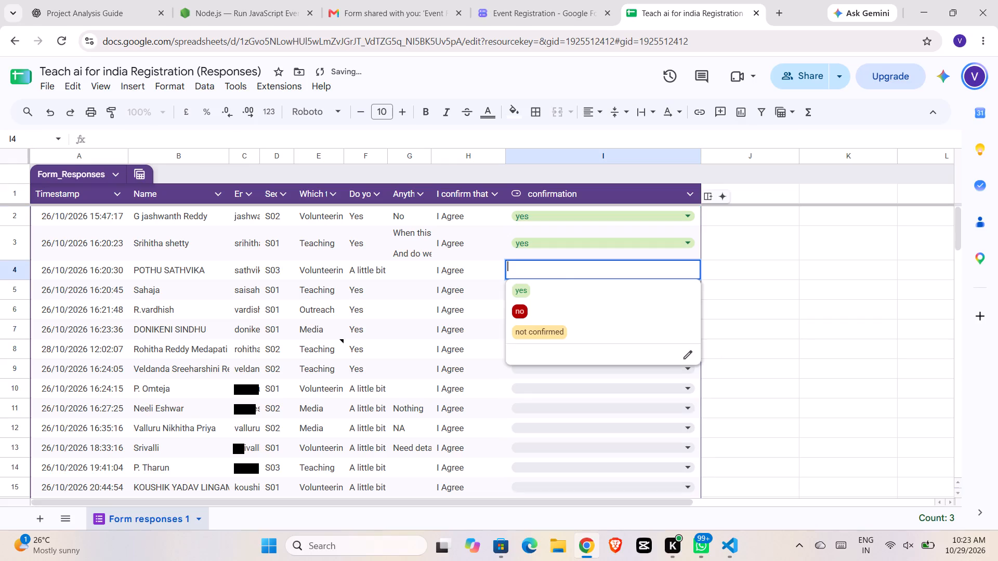
click(533, 328)
Set the confirmations for rows 9, 8 and 11 to yes.
scroll(533, 328, down, 1)
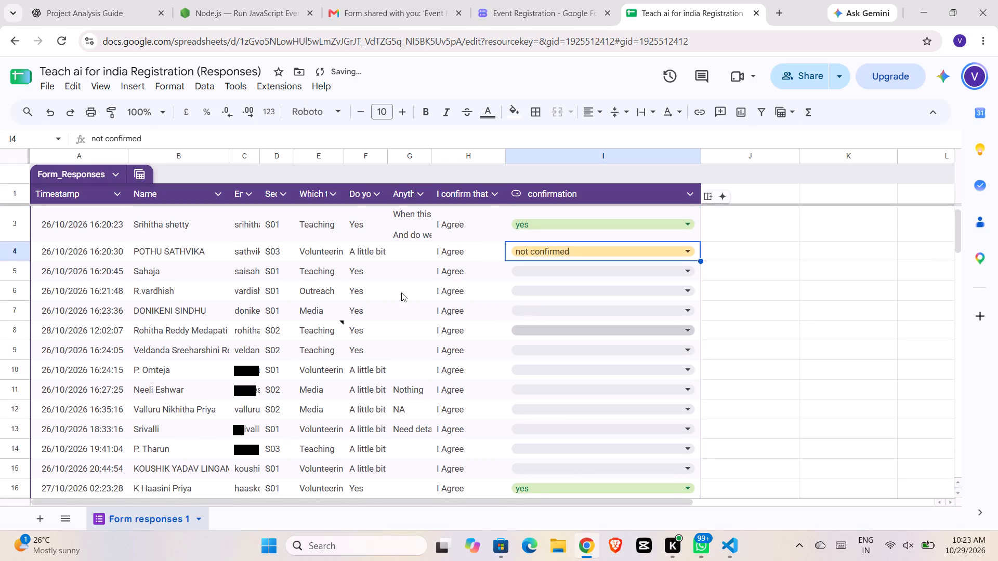
scroll(494, 316, down, 1)
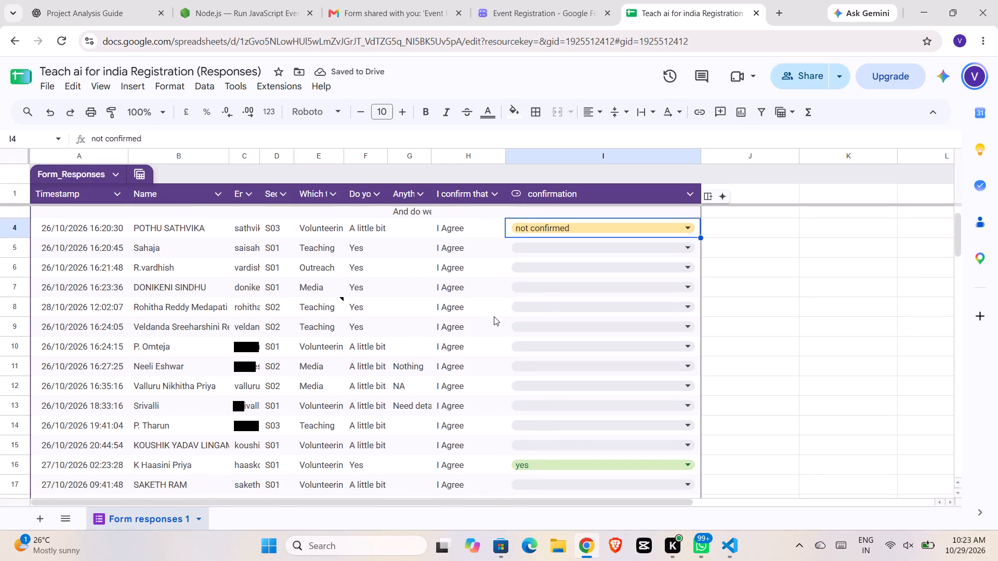
scroll(479, 332, down, 1)
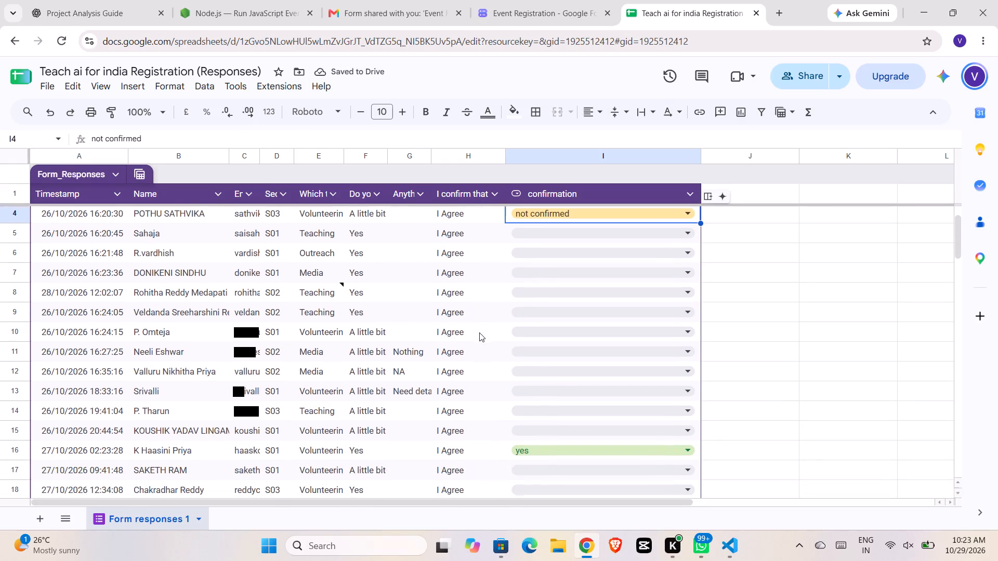
click(531, 316)
click(529, 337)
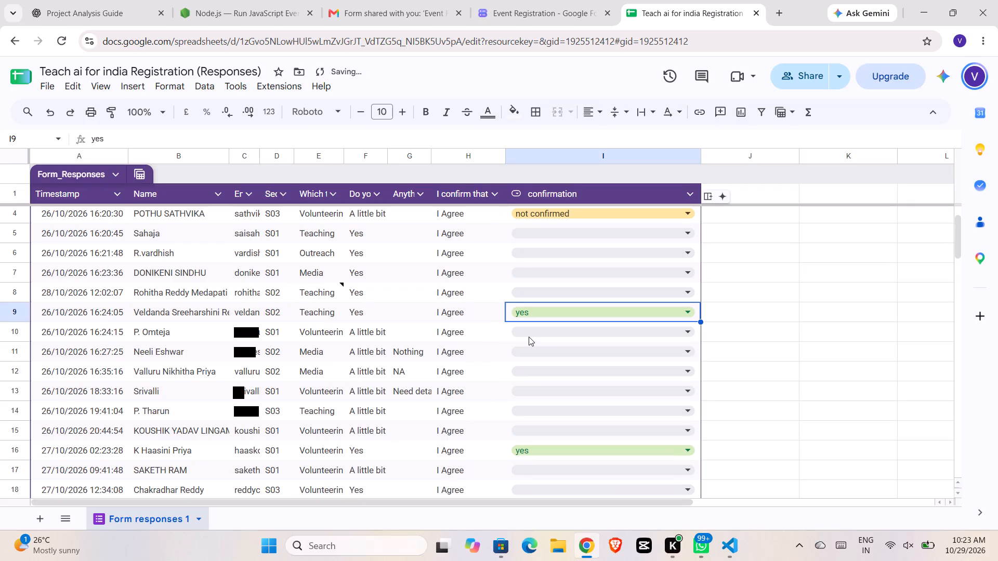
click(526, 296)
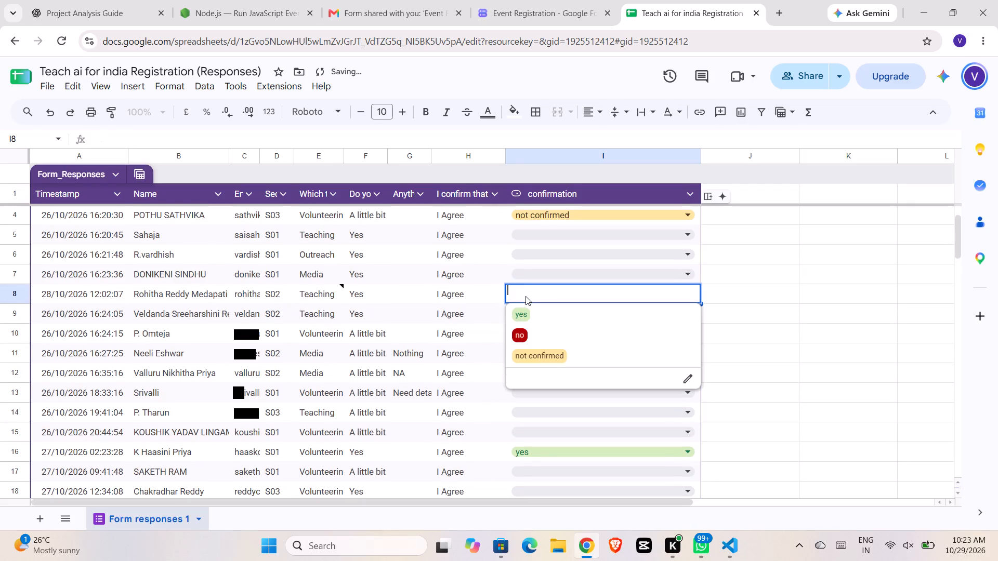
click(526, 313)
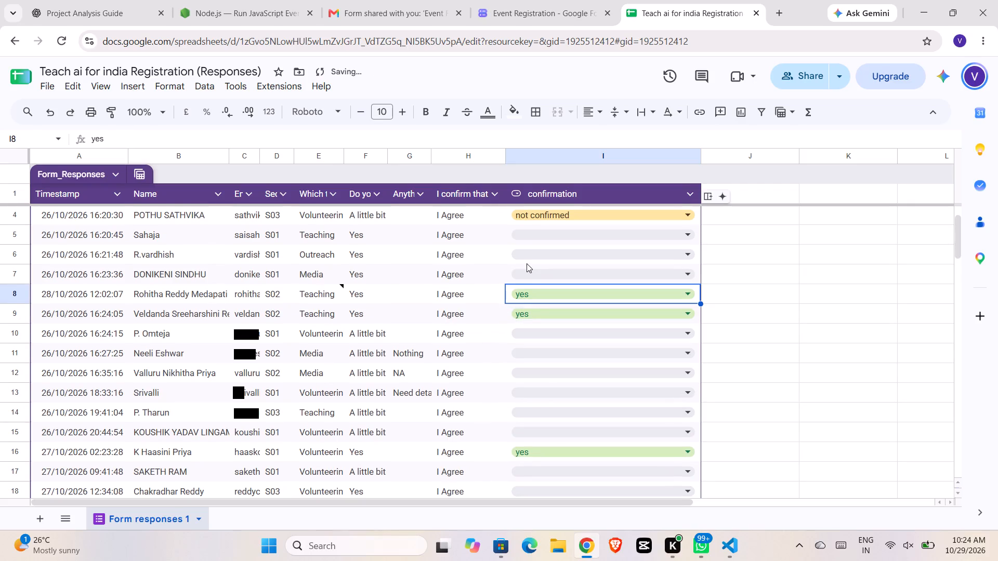
click(527, 355)
click(523, 377)
Set the confirmations for rows 19 and 20, the last two registrants, to yes.
scroll(523, 377, down, 1)
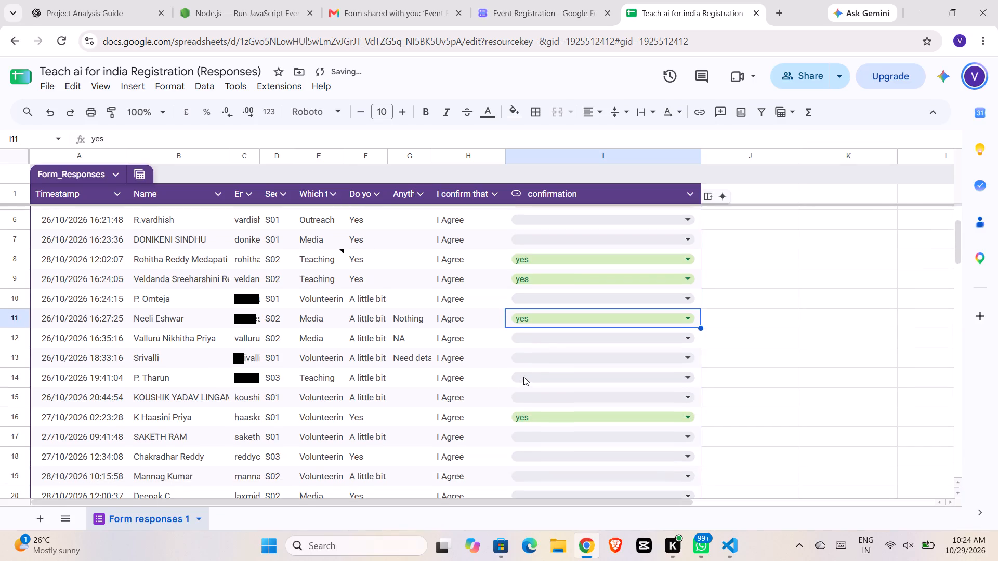
scroll(523, 377, down, 3)
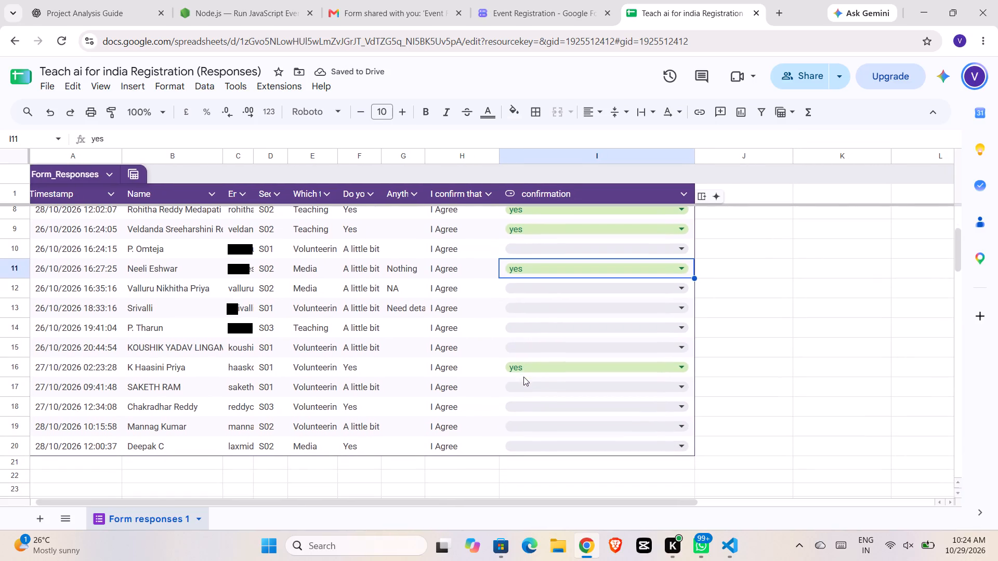
scroll(523, 377, down, 2)
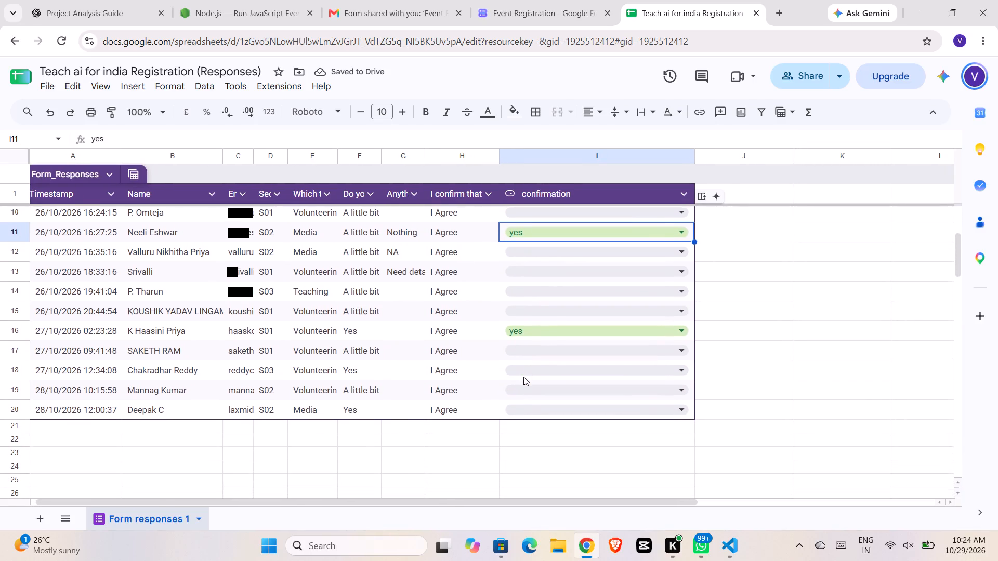
scroll(523, 377, down, 1)
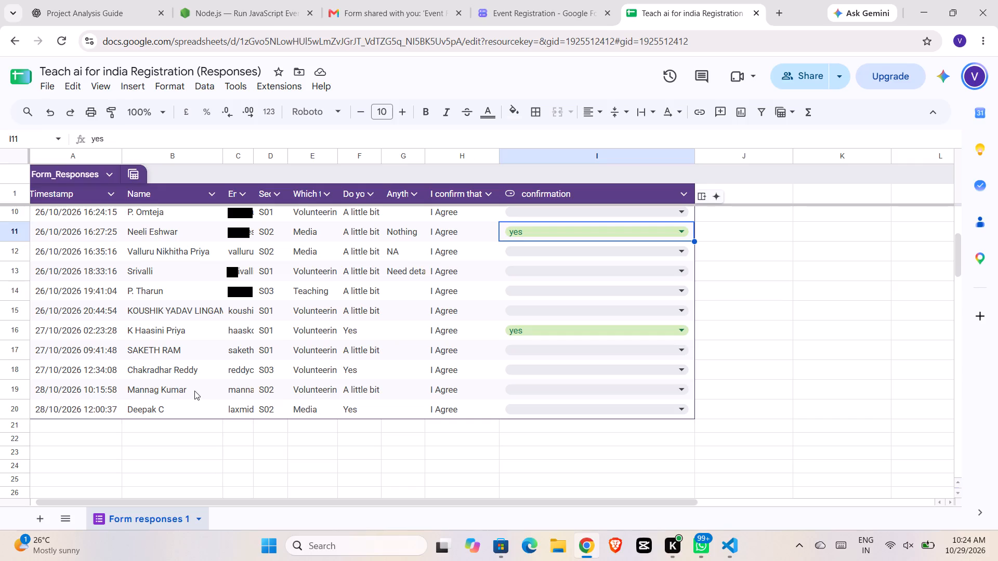
click(522, 391)
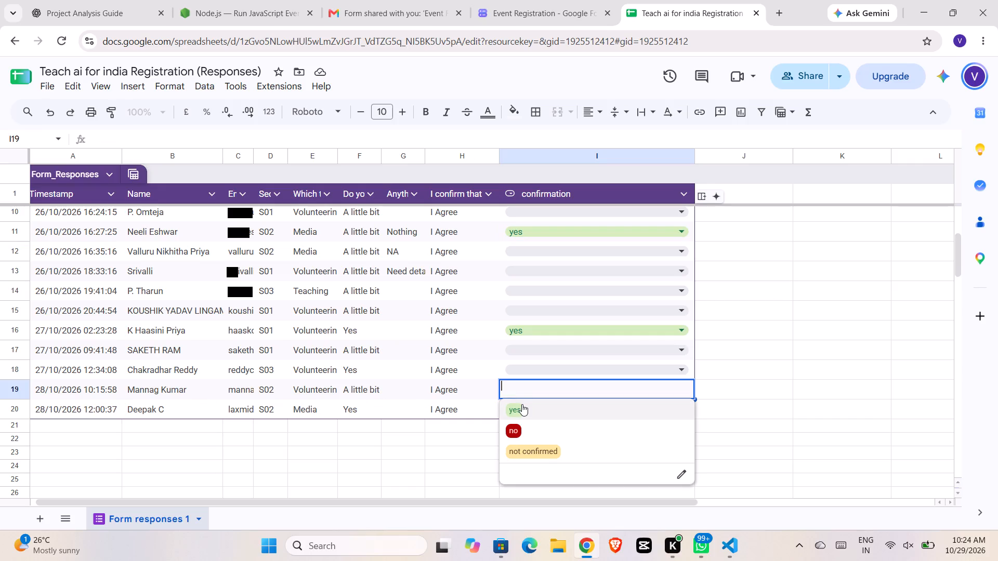
click(522, 404)
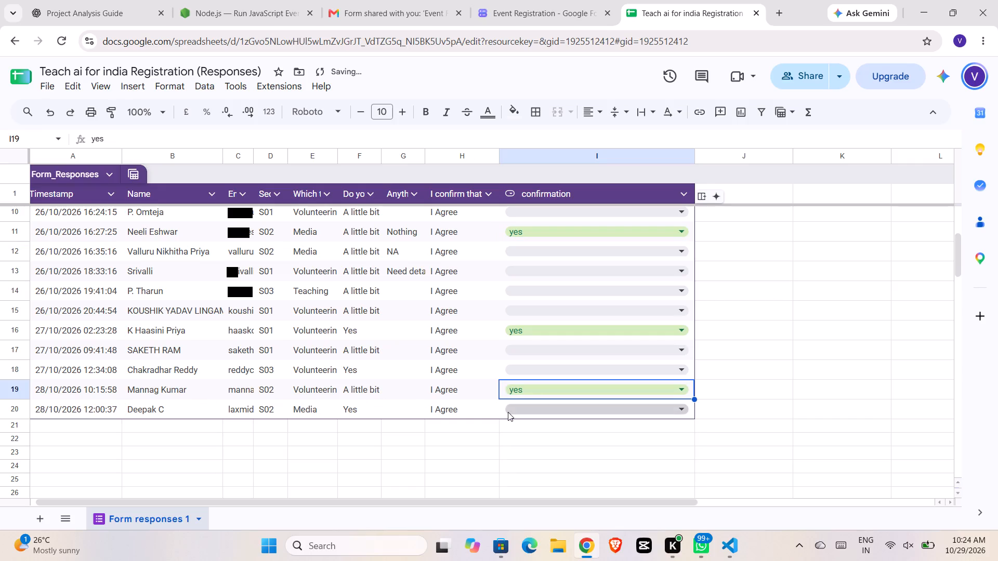
click(508, 412)
click(516, 428)
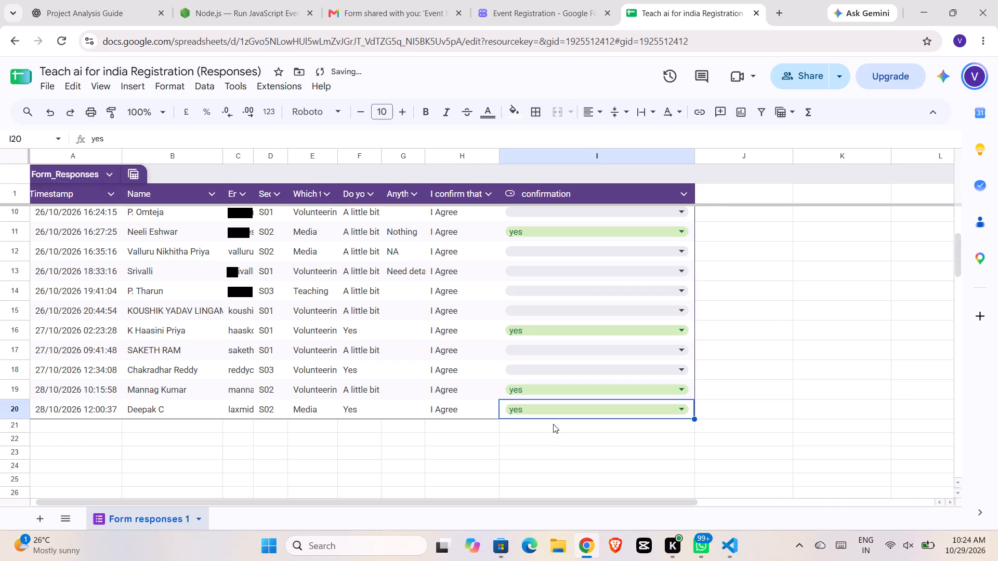
Set the confirmation for row 14 to yes.
scroll(557, 443, up, 2)
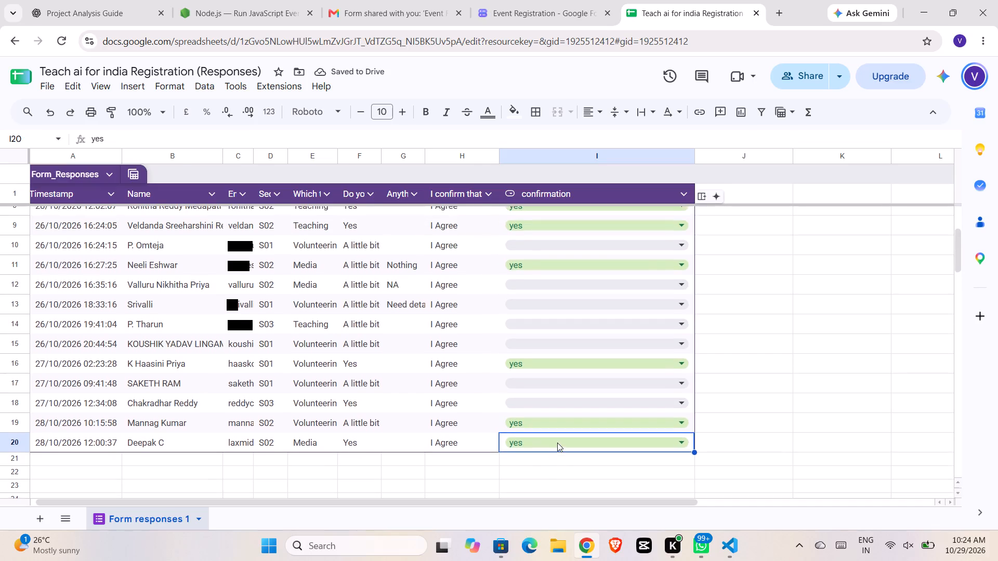
scroll(557, 443, up, 1)
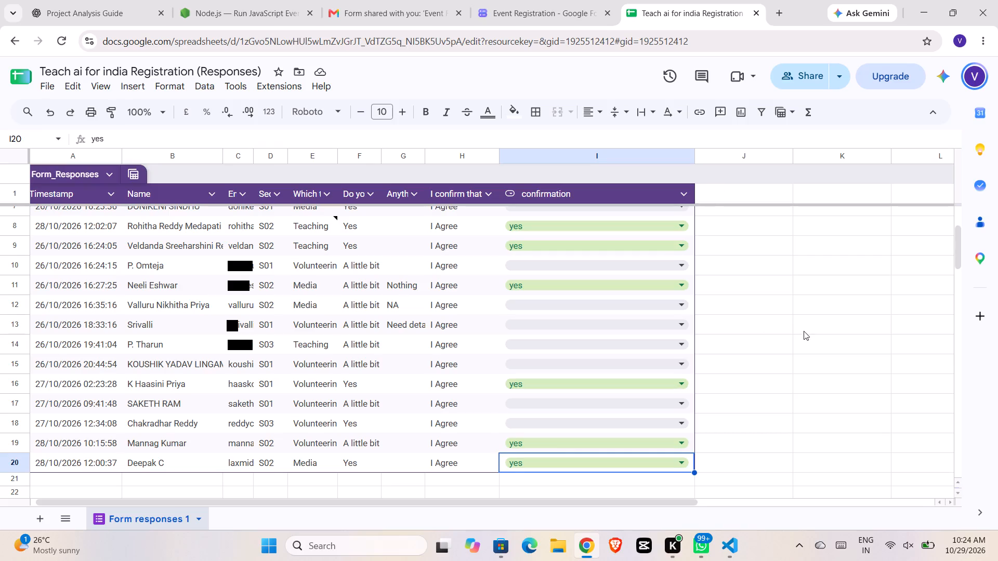
scroll(804, 331, up, 1)
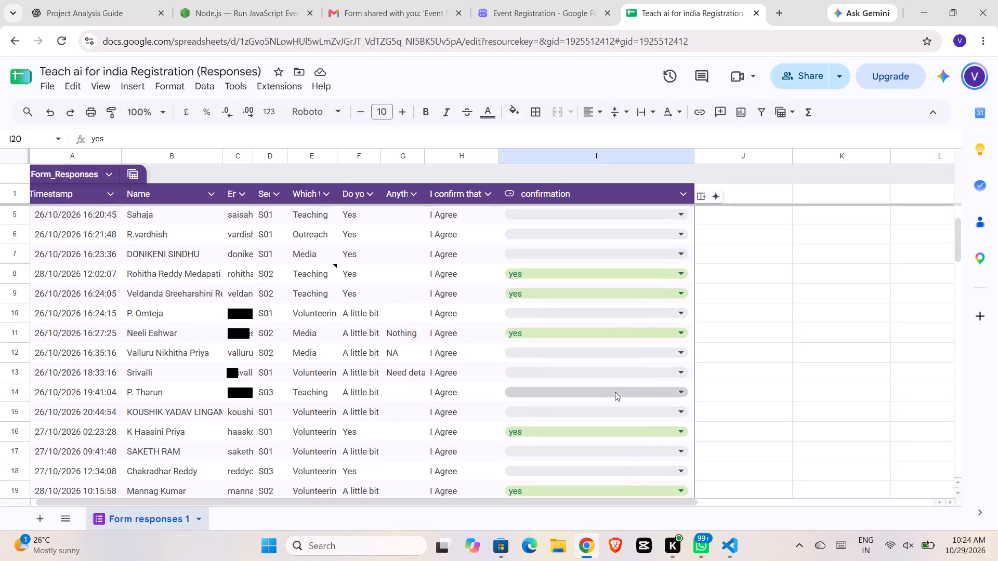
click(576, 398)
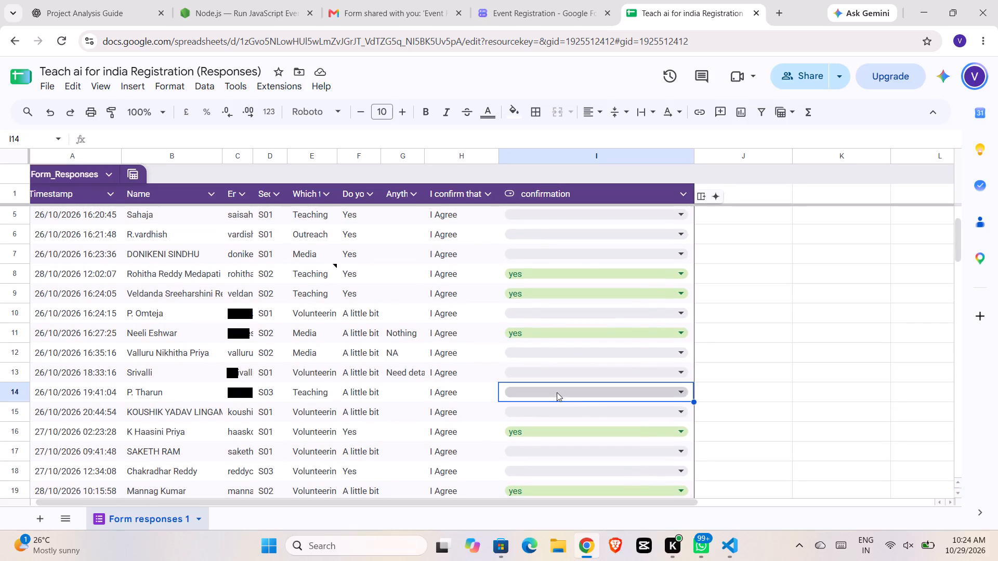
click(557, 392)
click(532, 421)
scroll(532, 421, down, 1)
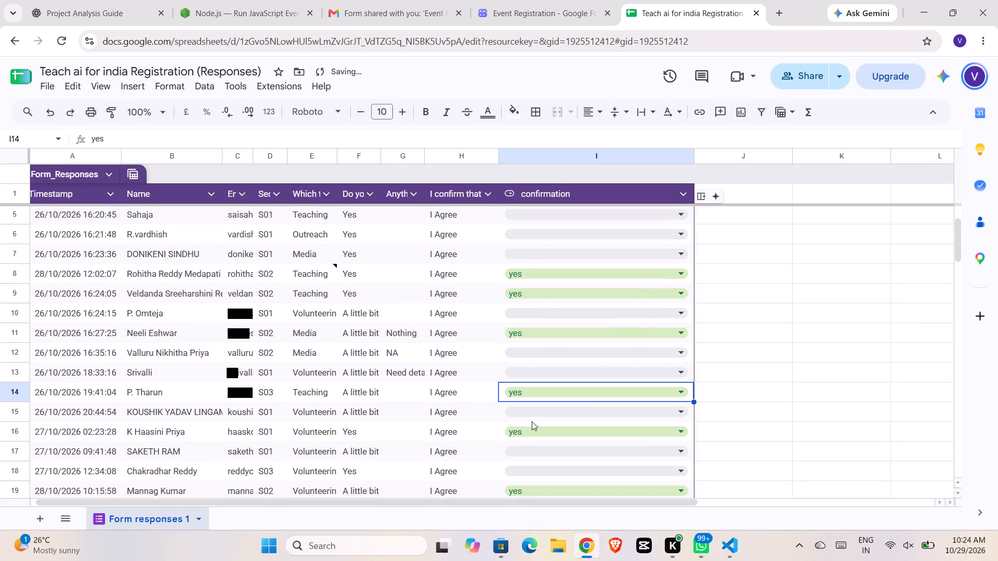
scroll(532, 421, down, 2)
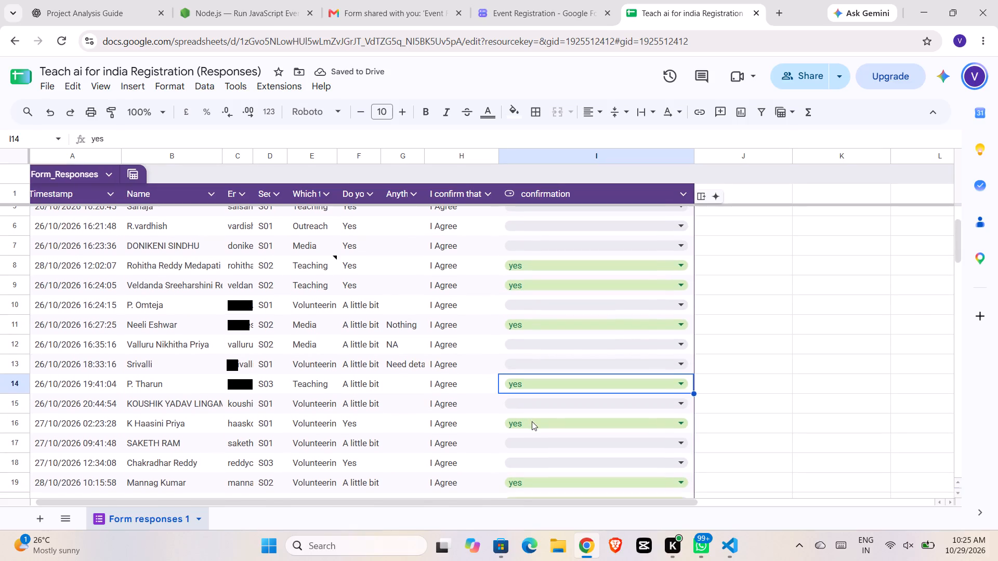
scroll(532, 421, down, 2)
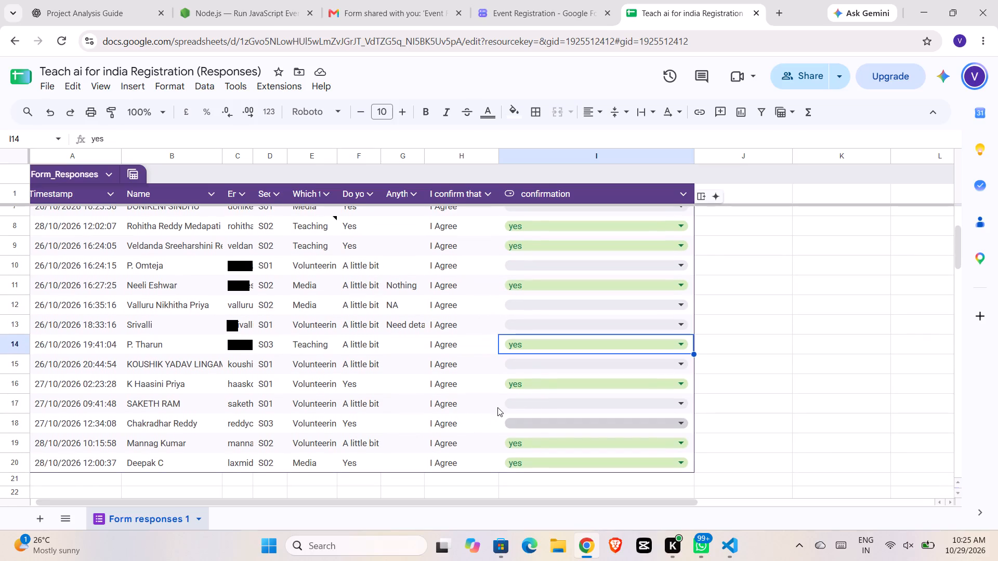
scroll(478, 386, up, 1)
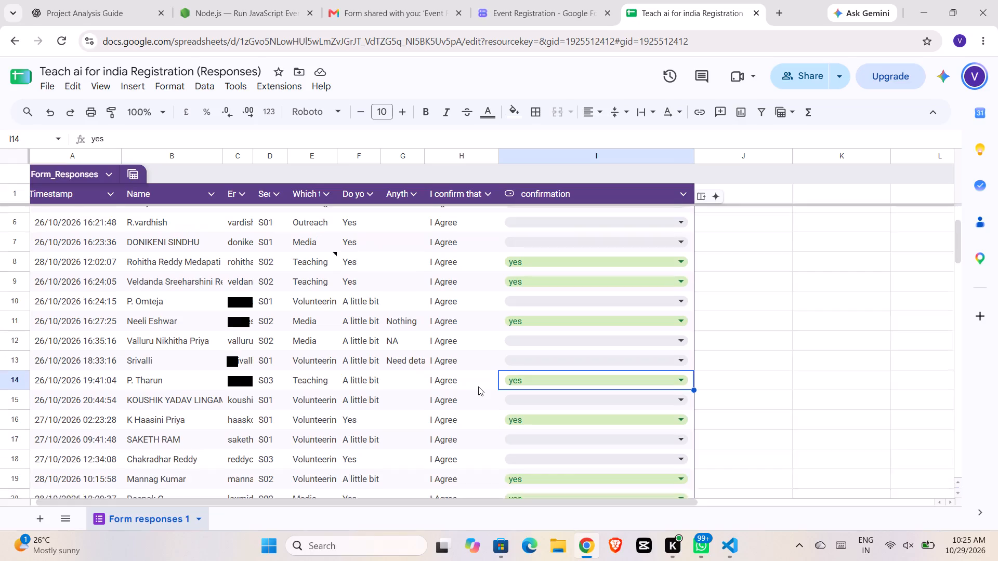
Set the confirmation for row 10 to yes.
scroll(478, 386, up, 1)
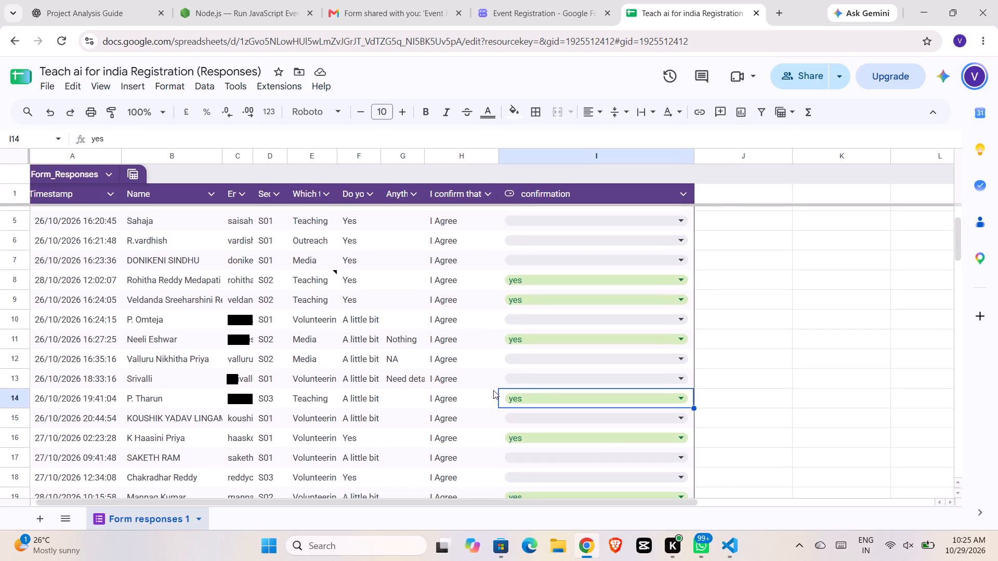
scroll(433, 354, up, 2)
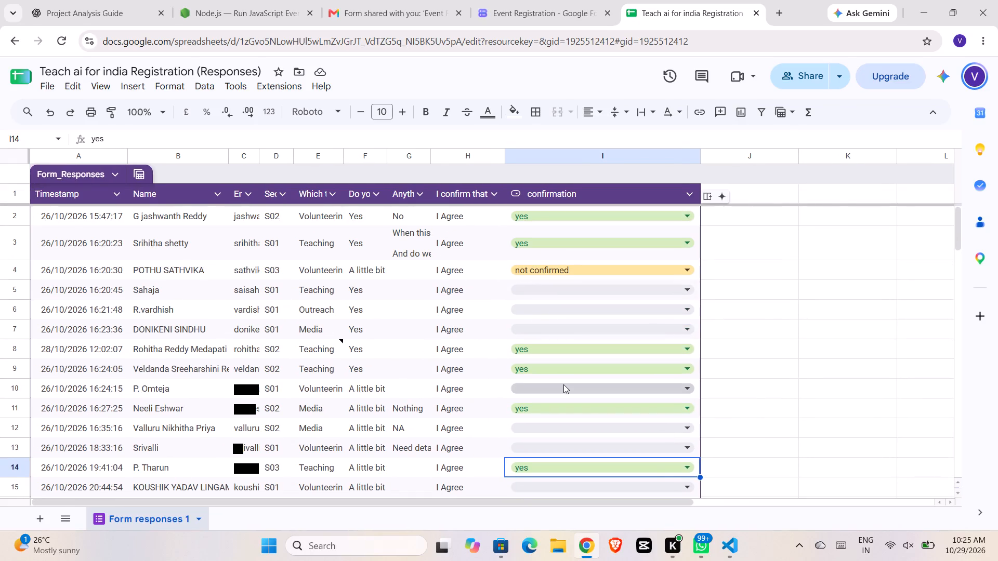
scroll(563, 384, down, 1)
click(534, 379)
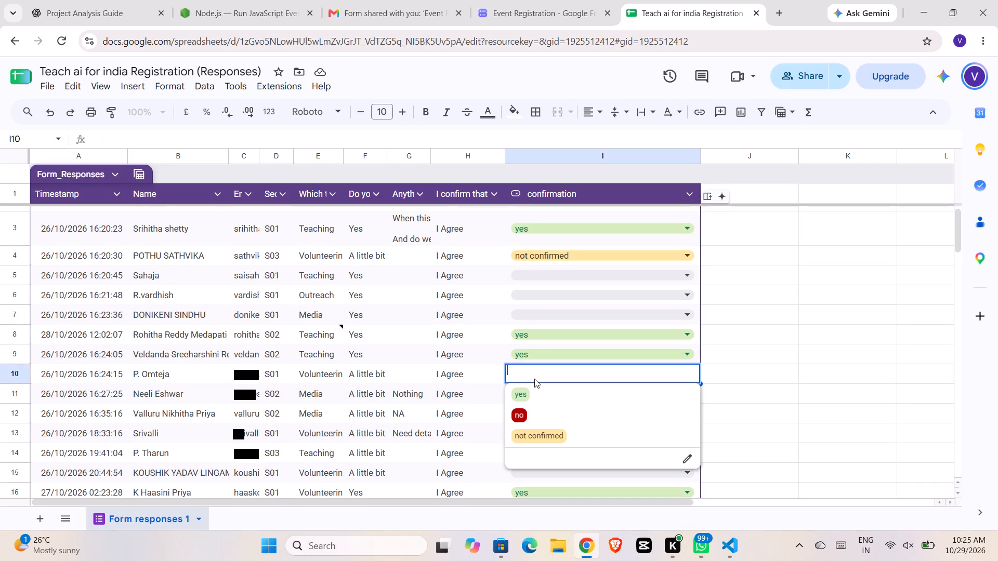
click(531, 394)
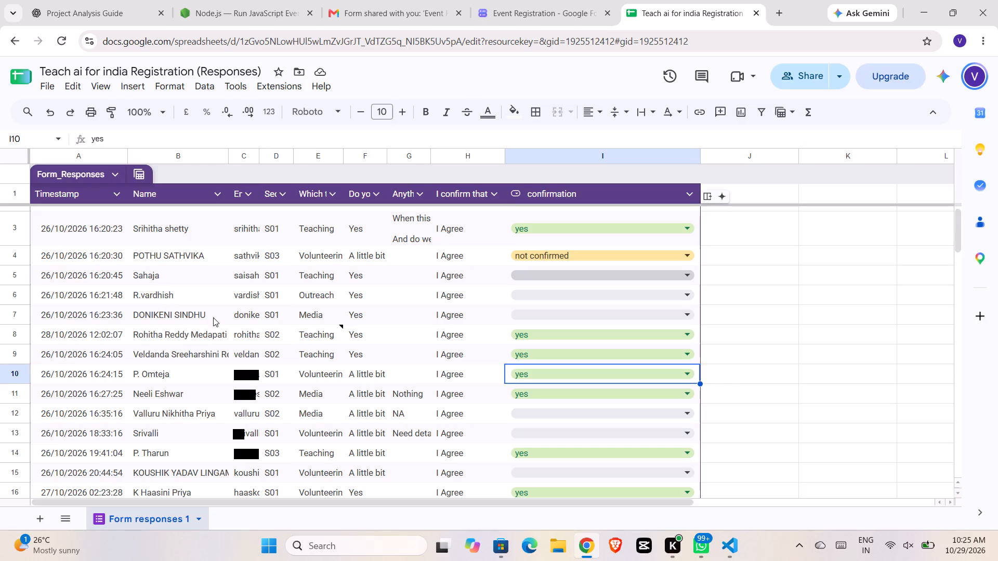
Look through all the registrants, down to the last row and back to the first, for confirmations still blank.
scroll(226, 323, down, 1)
scroll(226, 323, right, 1)
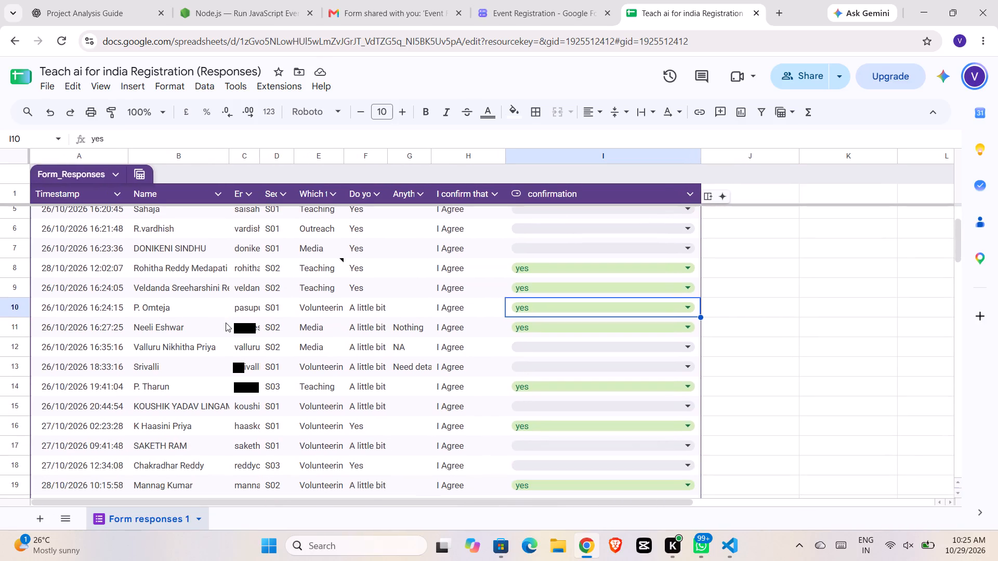
scroll(226, 323, right, 1)
scroll(205, 346, down, 1)
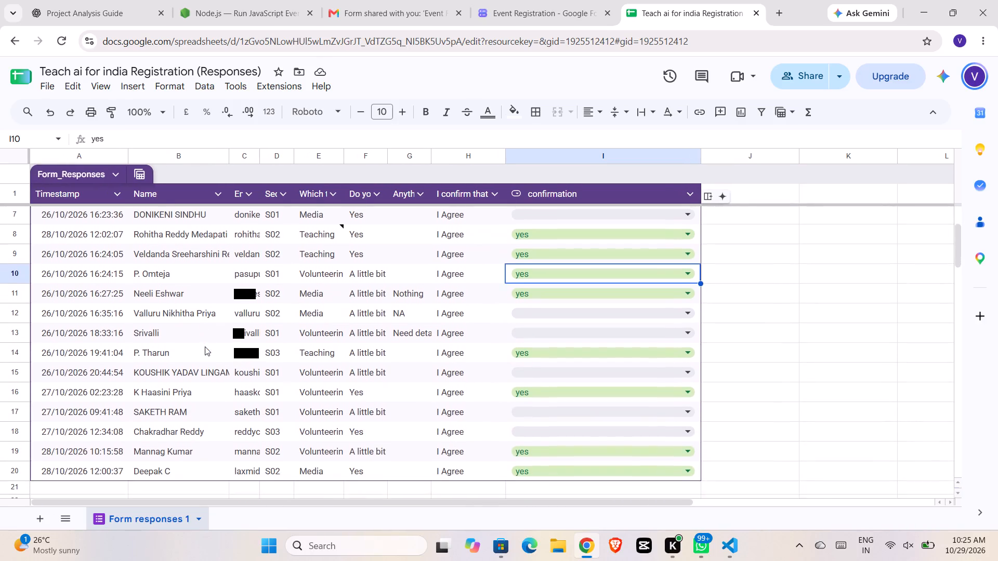
scroll(205, 346, down, 1)
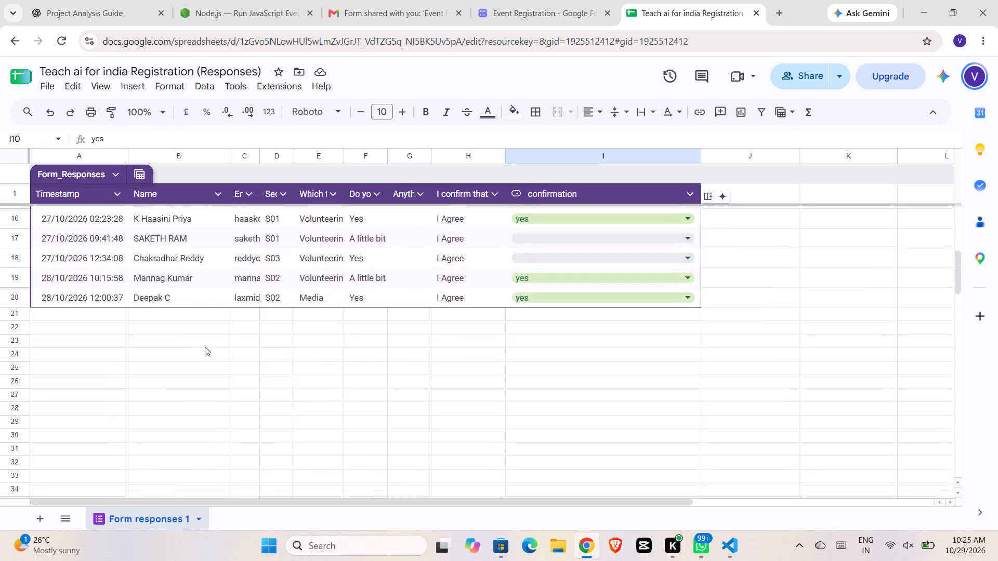
scroll(205, 346, up, 8)
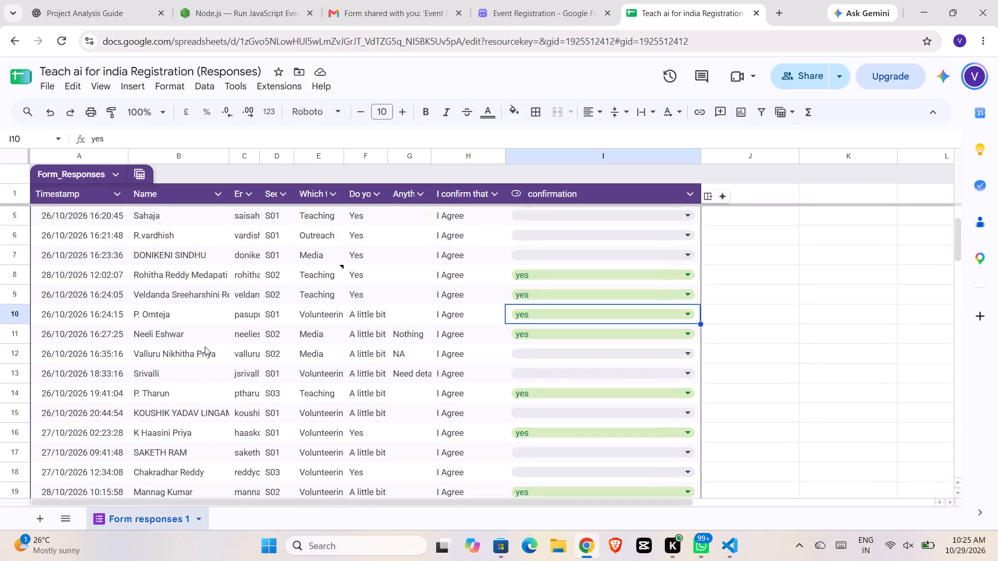
scroll(205, 346, up, 1)
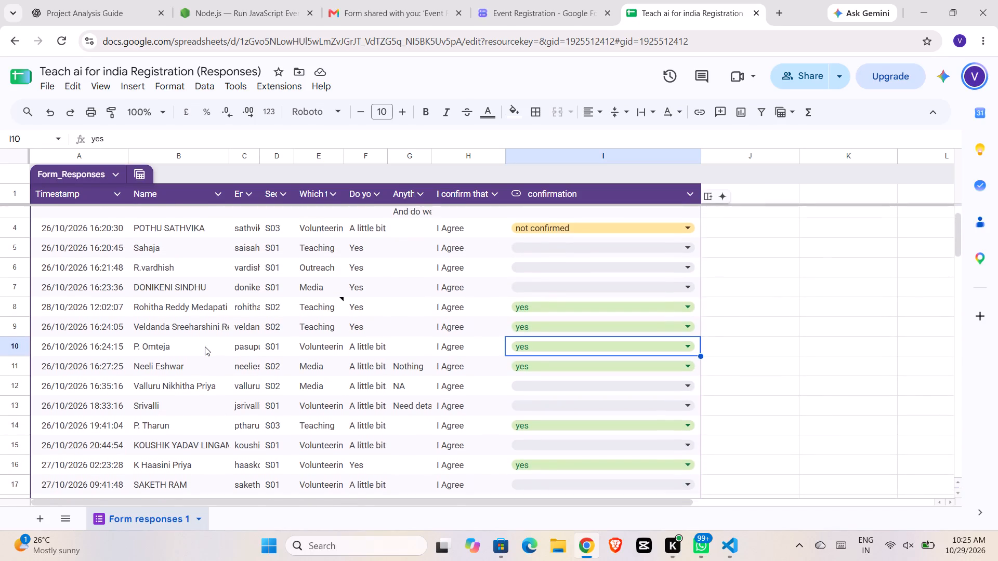
scroll(205, 346, up, 2)
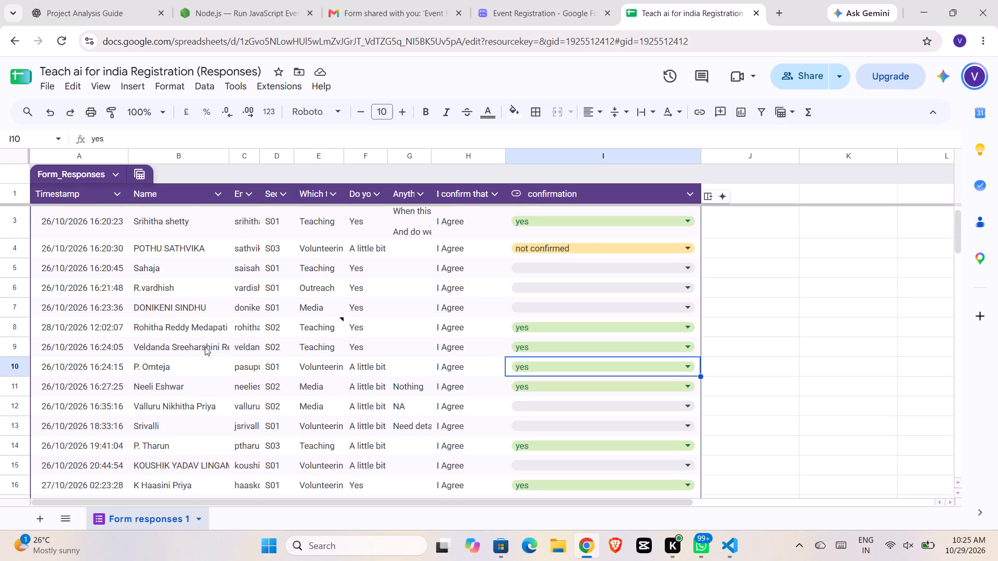
scroll(205, 346, up, 2)
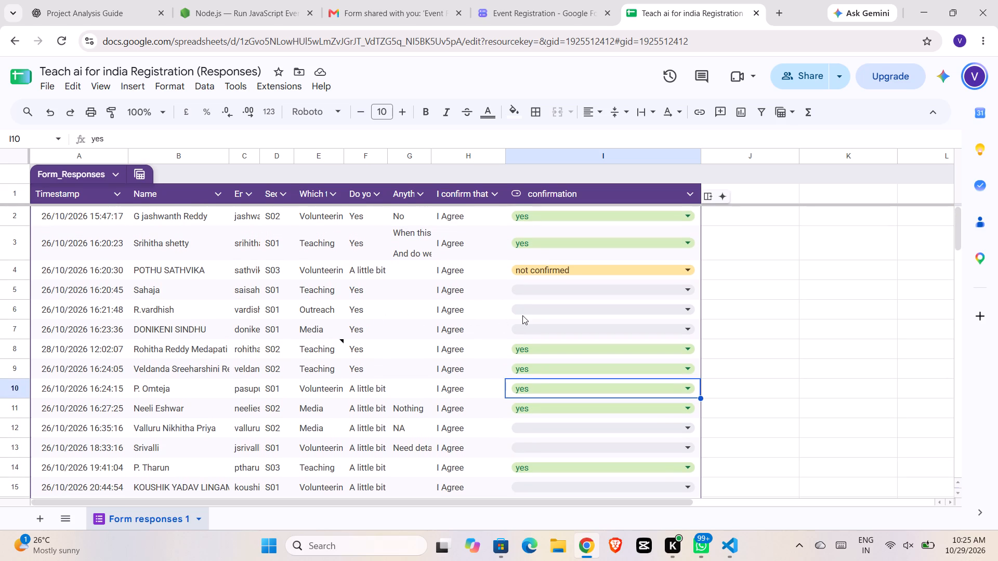
Set the confirmations for rows 5, 7 and 6 to yes.
click(523, 293)
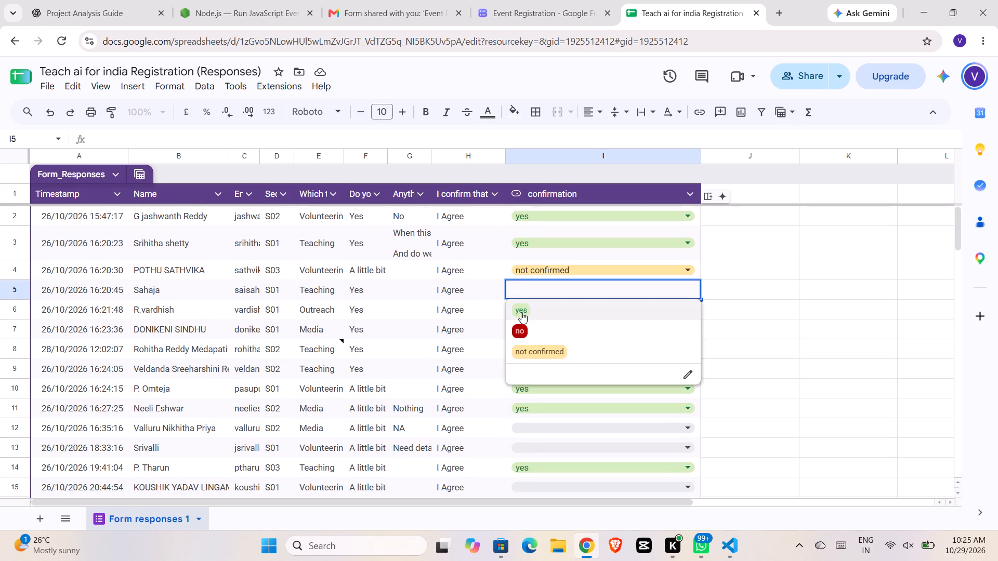
click(521, 312)
click(526, 327)
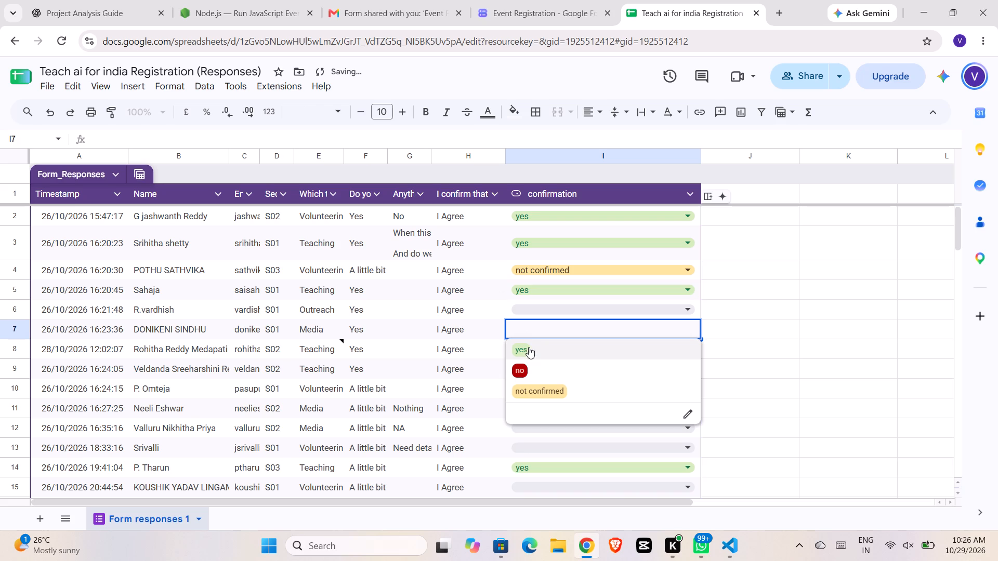
click(530, 352)
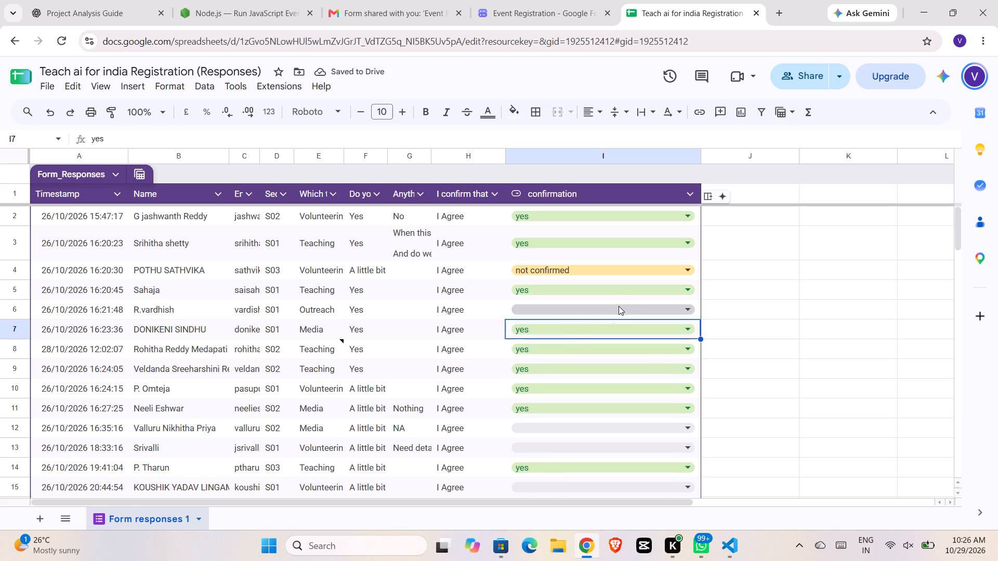
click(619, 306)
click(573, 331)
Set the confirmation for row 17 to no.
scroll(573, 331, down, 1)
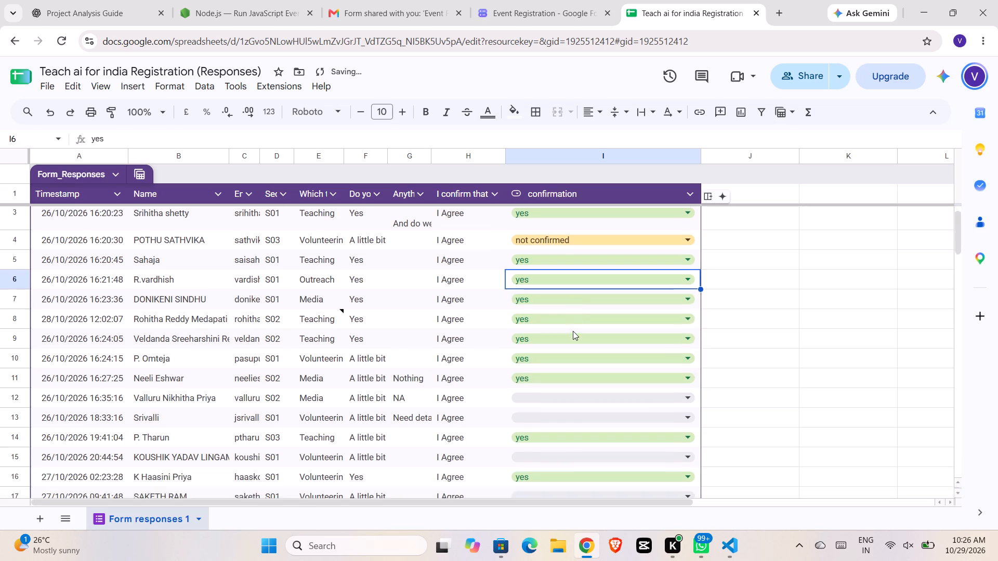
scroll(573, 331, down, 1)
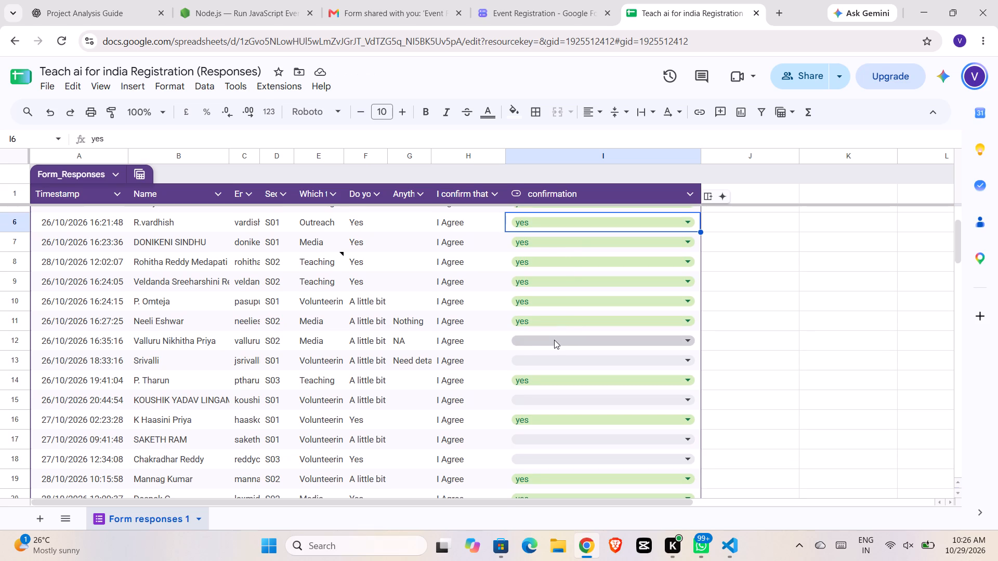
scroll(533, 347, down, 1)
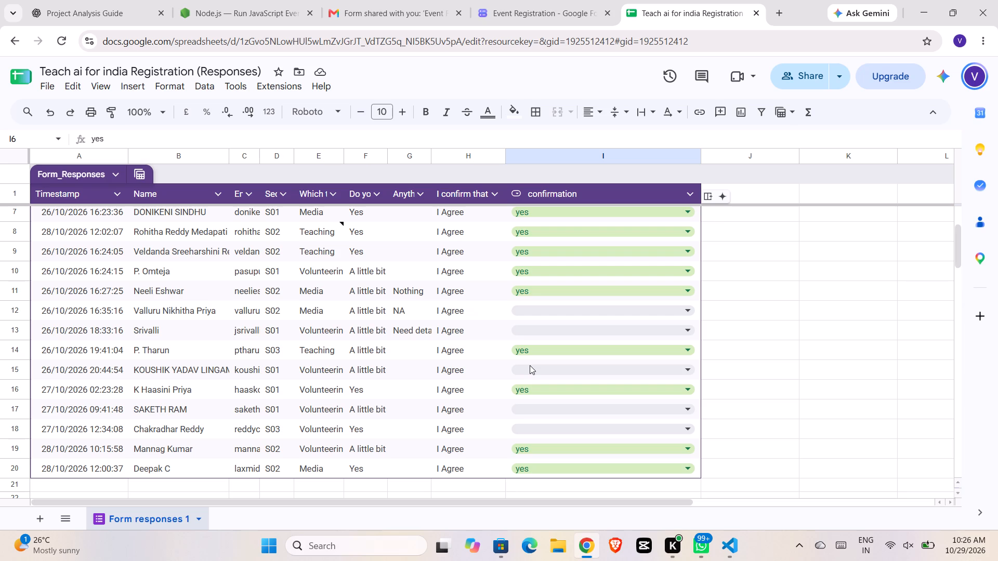
scroll(530, 435, down, 2)
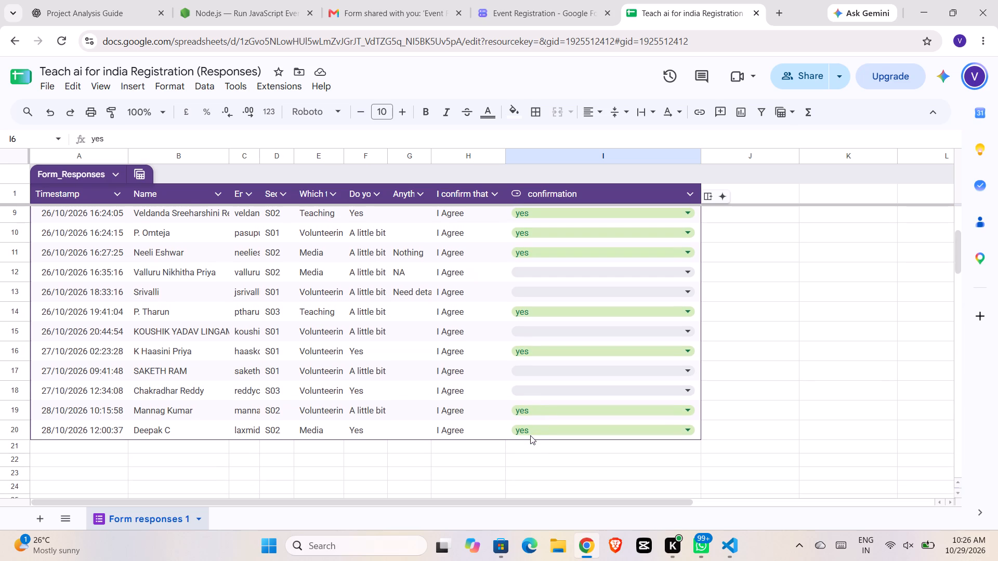
click(533, 366)
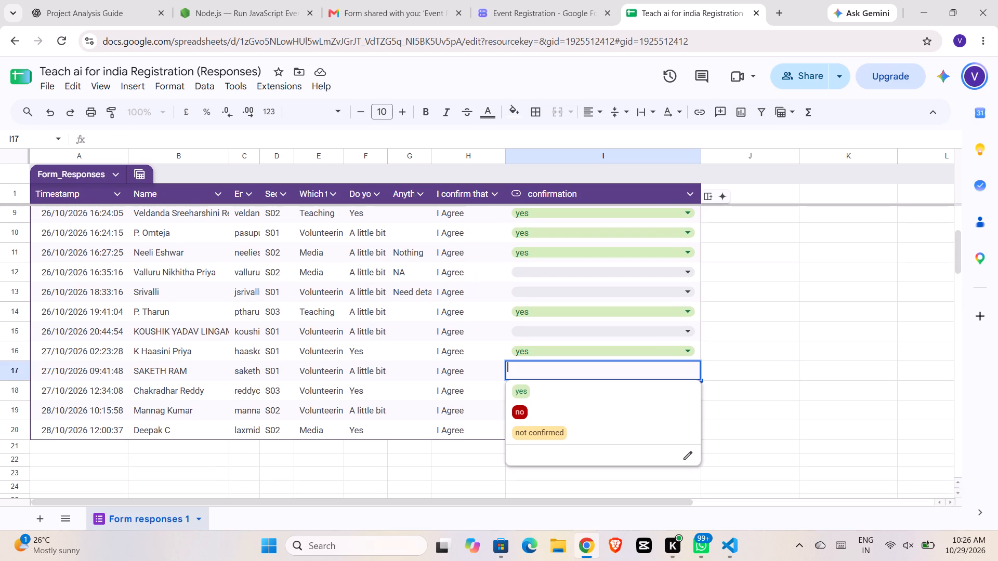
click(527, 403)
Set the confirmation for row 15 to yes.
scroll(527, 403, up, 4)
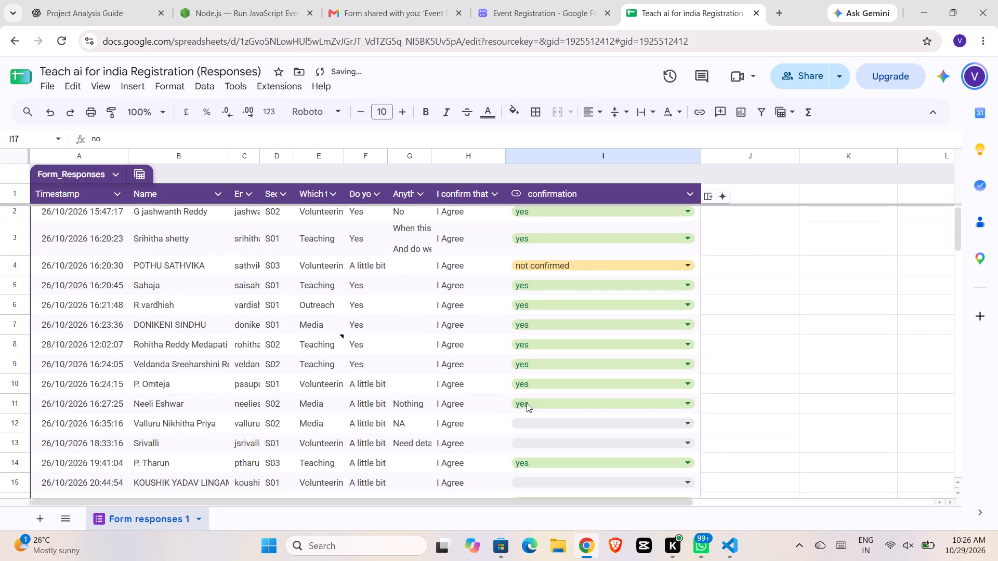
scroll(527, 403, down, 2)
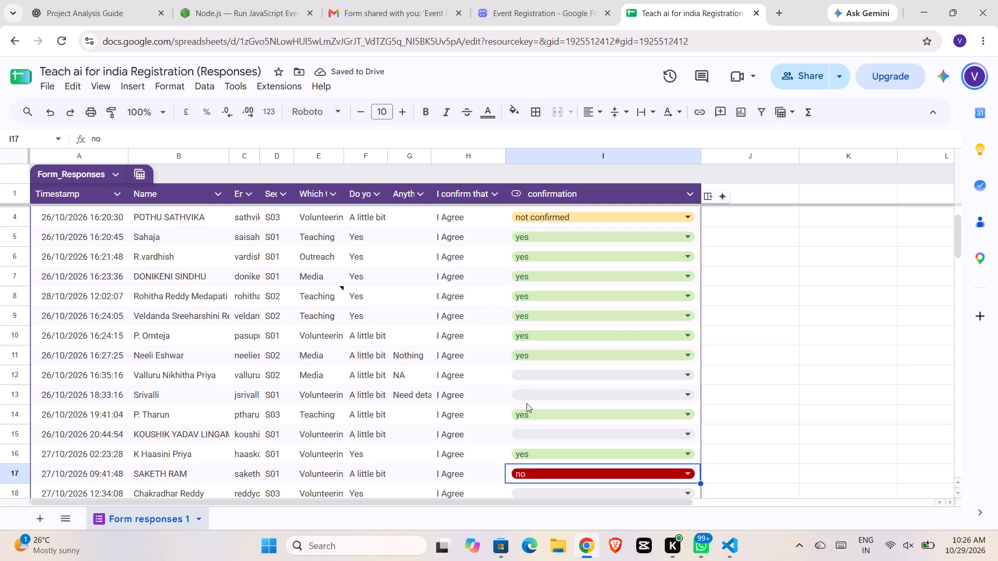
scroll(527, 403, down, 3)
click(529, 430)
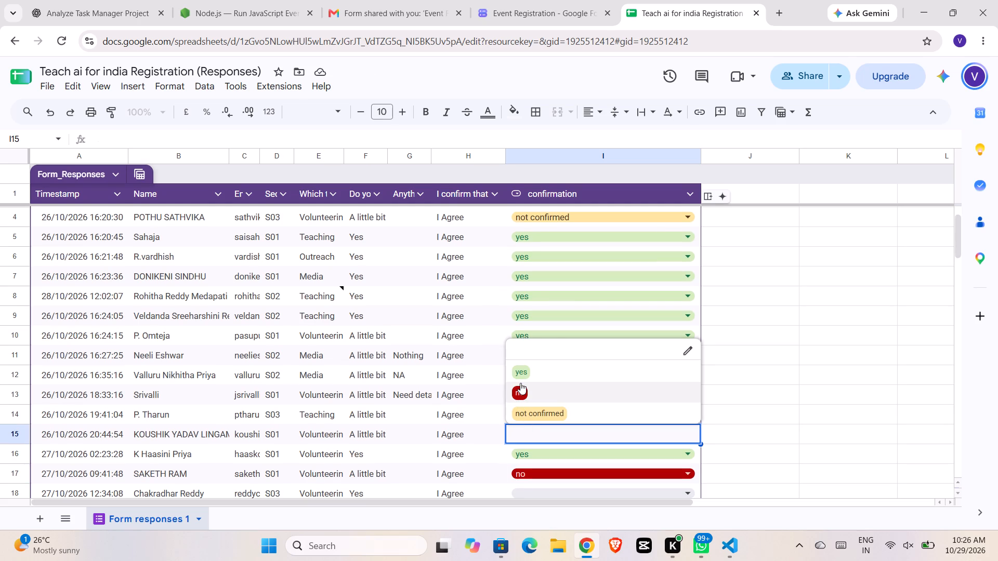
click(525, 377)
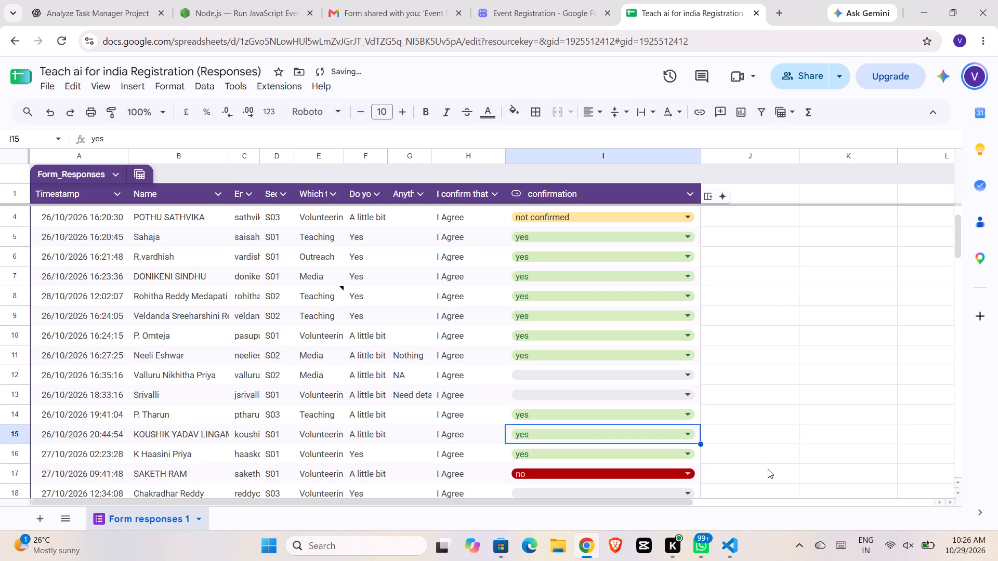
Set the confirmation for row 18 to no.
scroll(768, 469, down, 1)
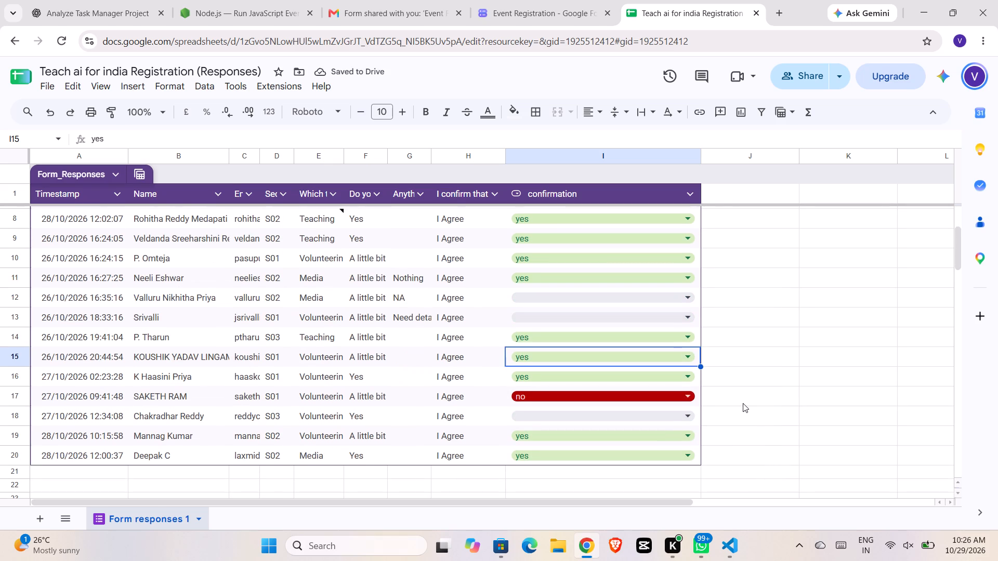
scroll(743, 403, up, 1)
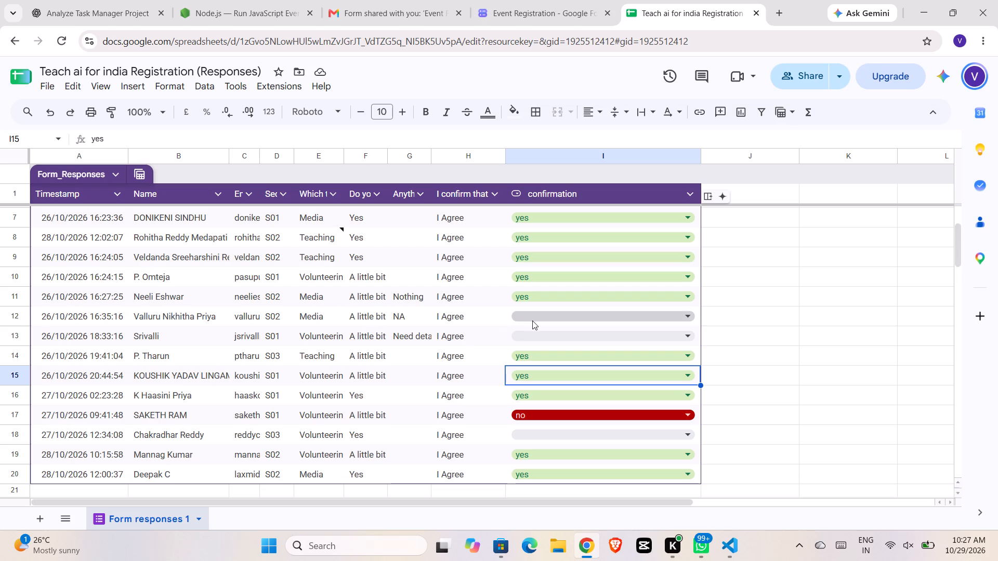
scroll(457, 461, right, 1)
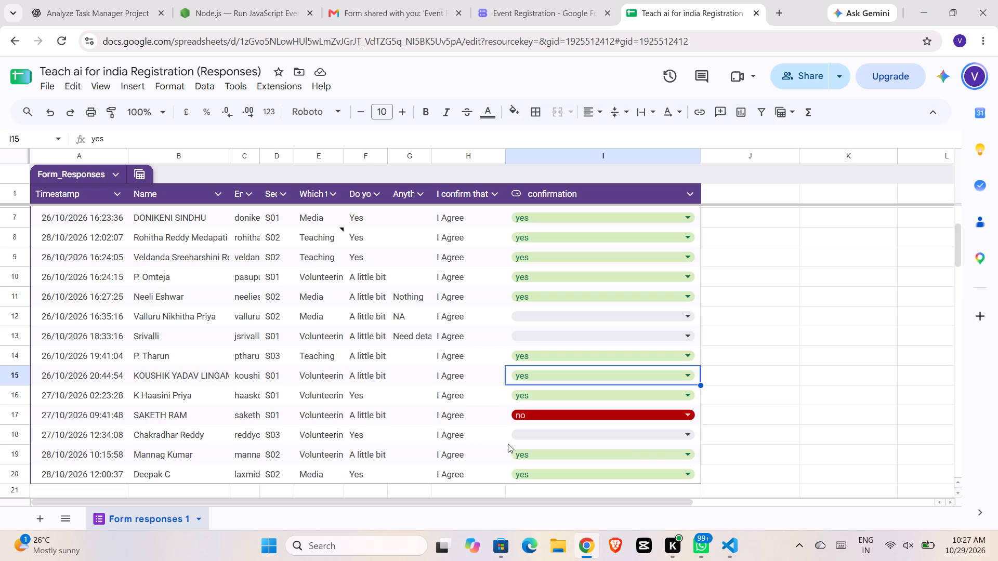
scroll(520, 461, up, 1)
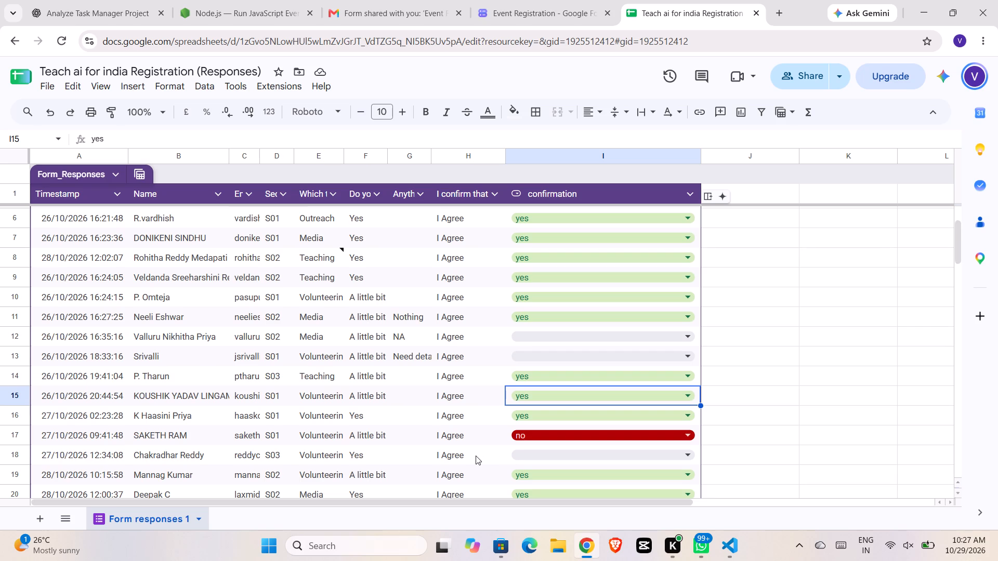
click(144, 457)
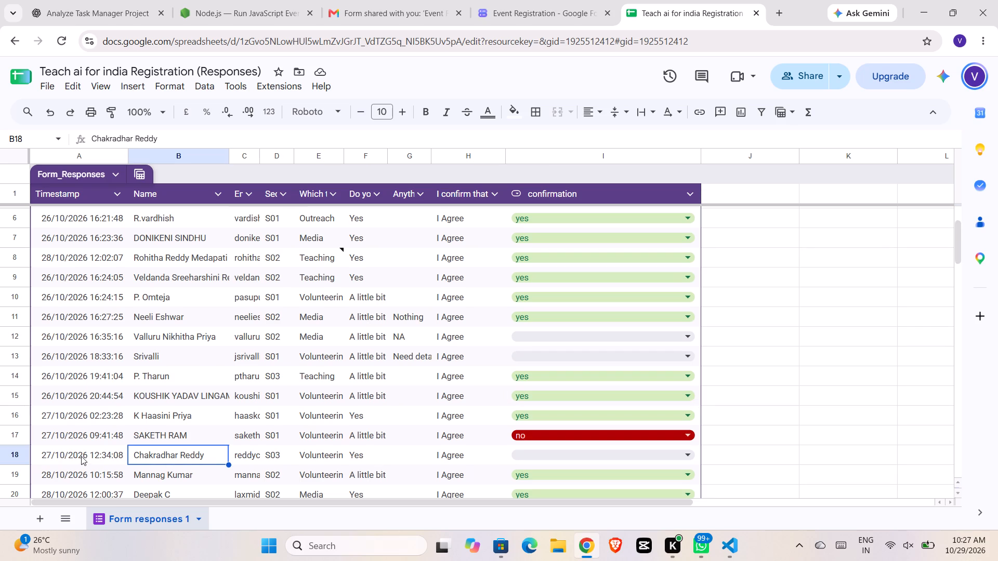
click(79, 457)
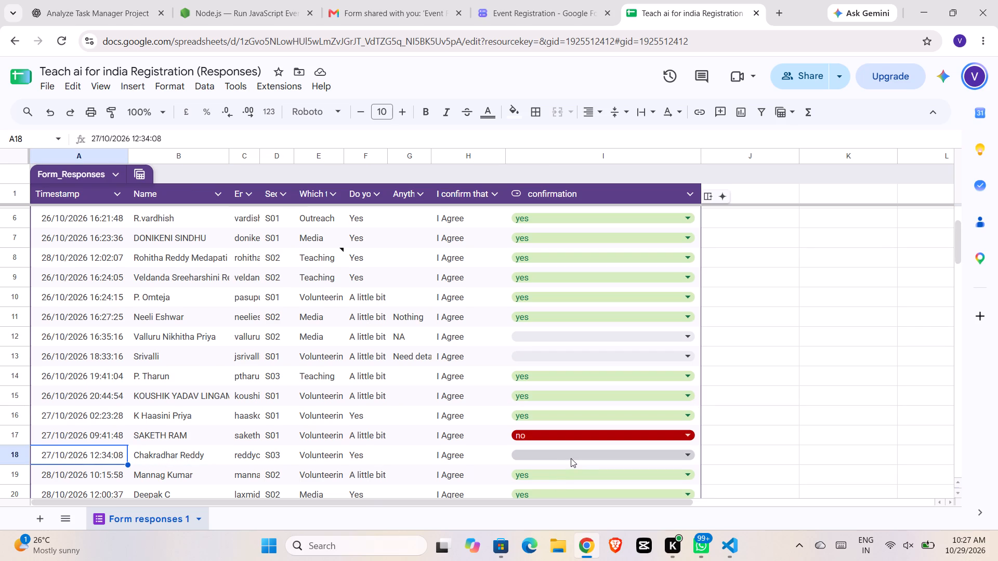
click(571, 458)
click(533, 416)
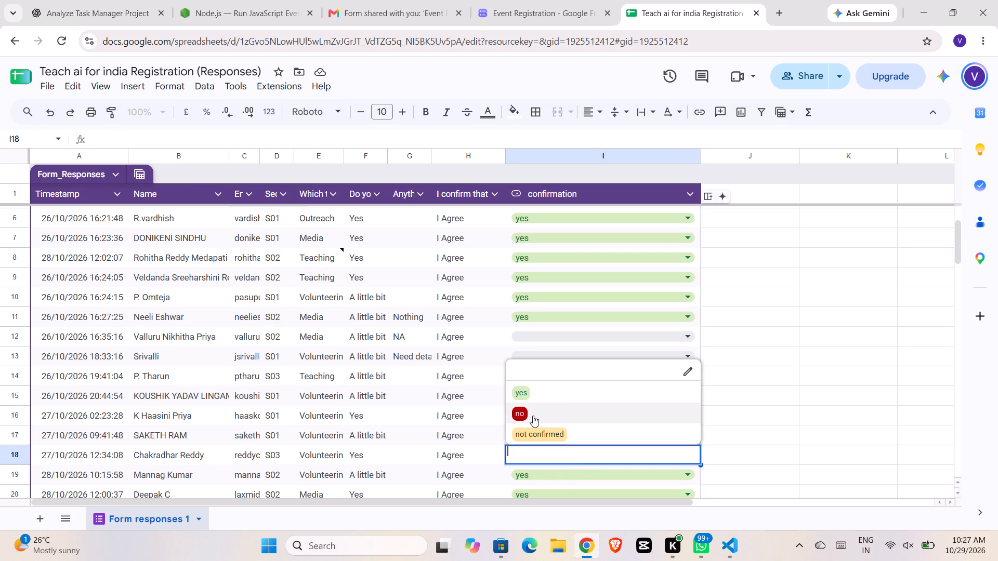
Set the confirmation for row 12 to yes.
scroll(533, 416, up, 1)
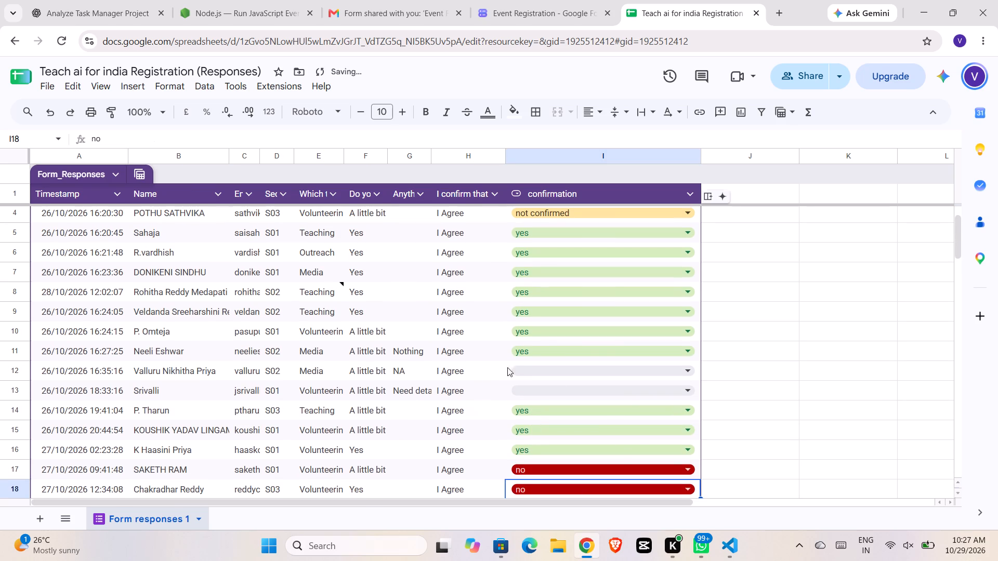
click(534, 370)
click(524, 396)
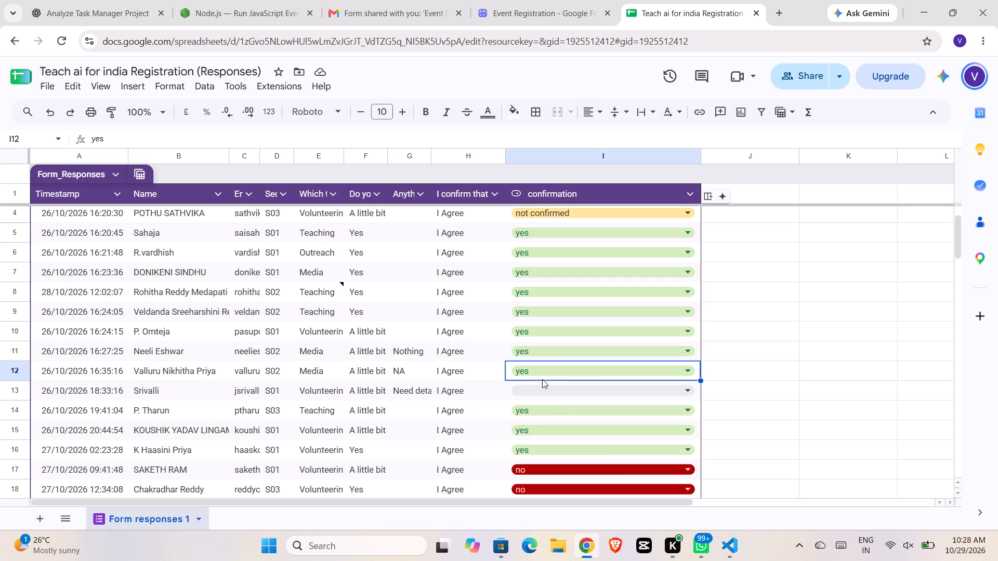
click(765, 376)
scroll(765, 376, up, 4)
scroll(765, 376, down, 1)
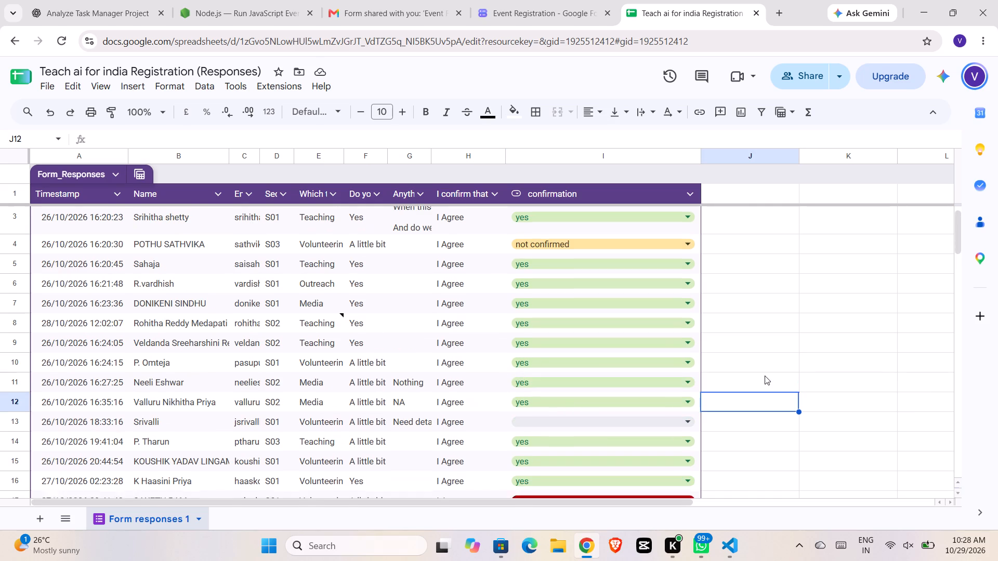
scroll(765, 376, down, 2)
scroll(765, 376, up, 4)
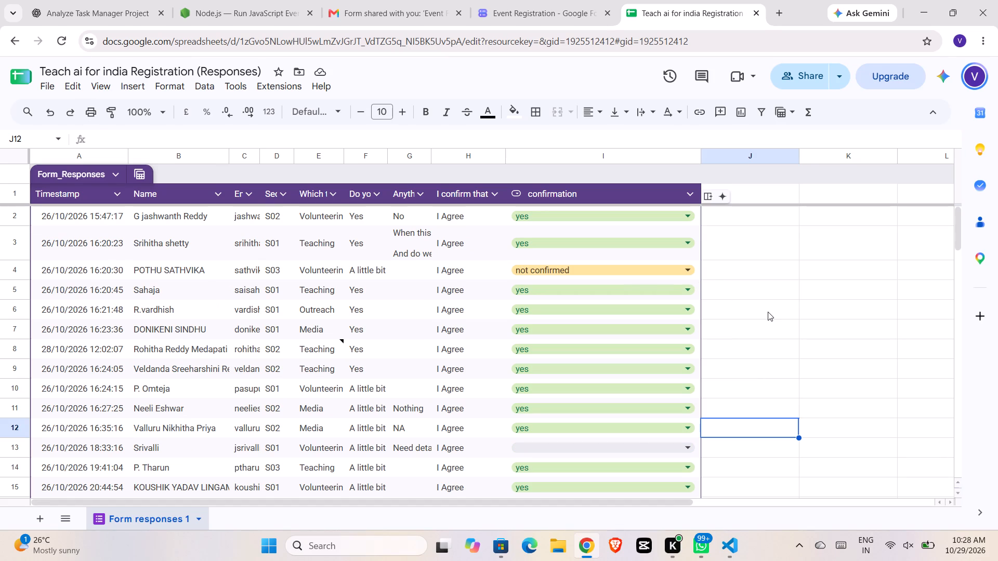
Review the confirmation column across all registrant rows for missing entries.
scroll(768, 312, down, 2)
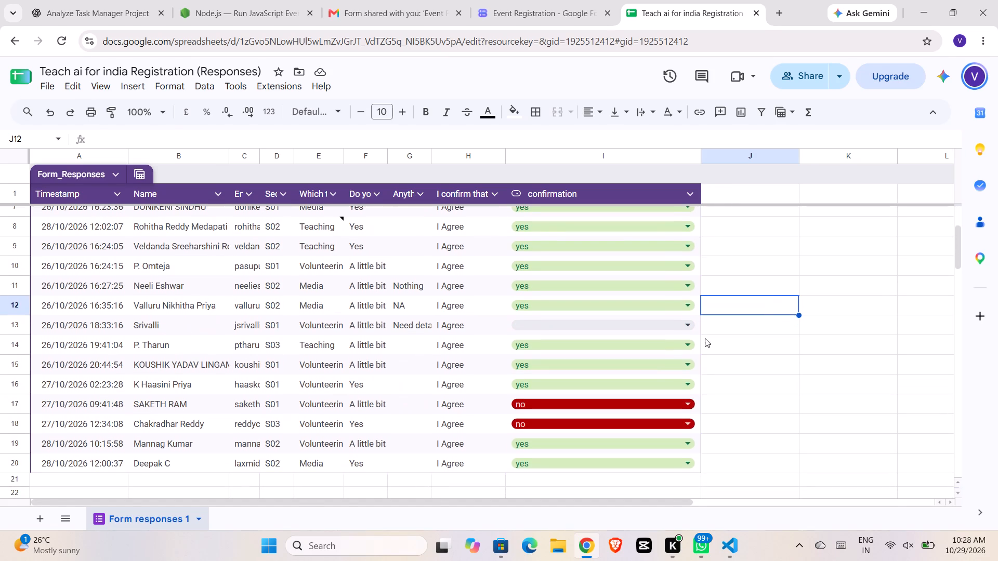
scroll(705, 338, down, 1)
scroll(745, 380, up, 1)
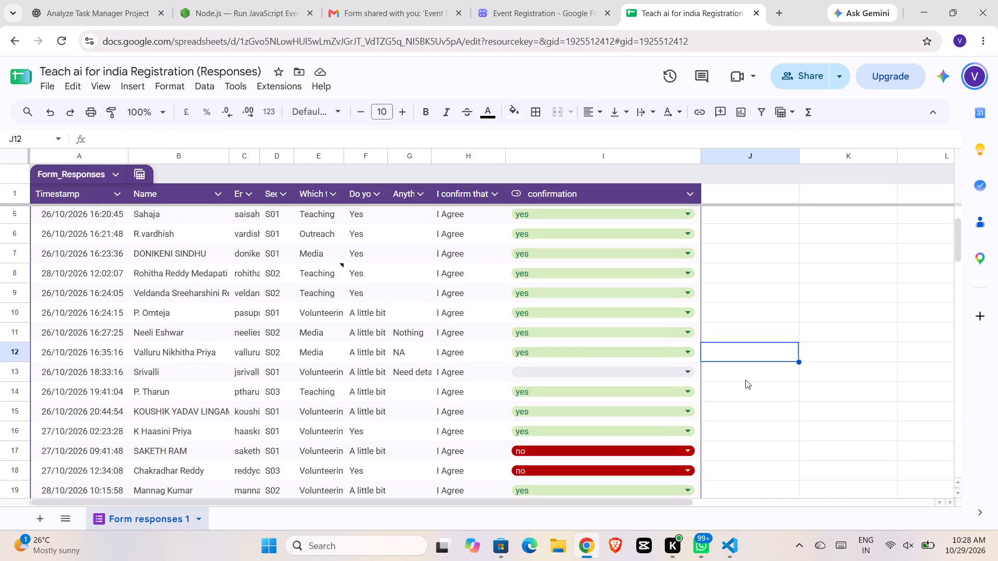
scroll(745, 380, down, 1)
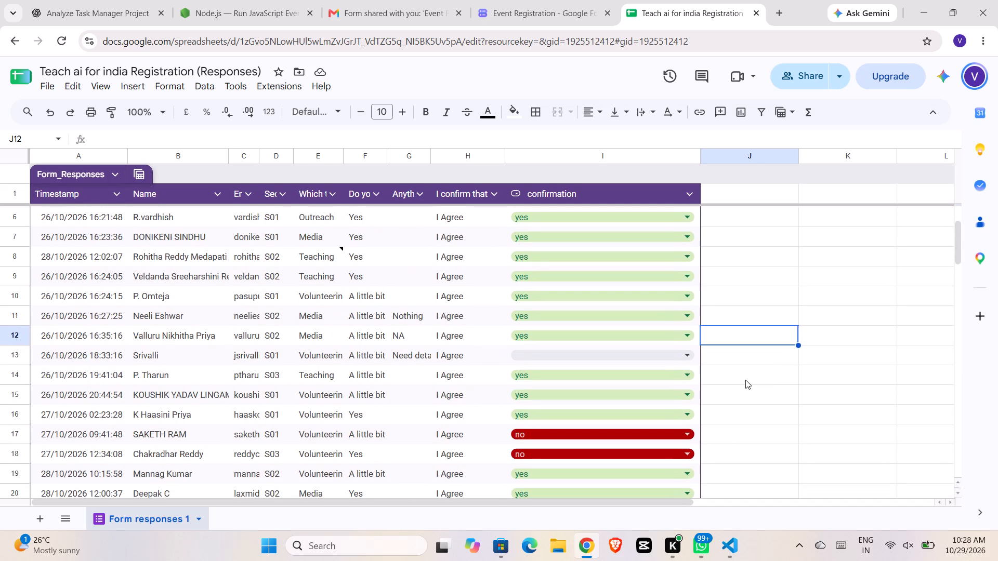
scroll(745, 380, down, 1)
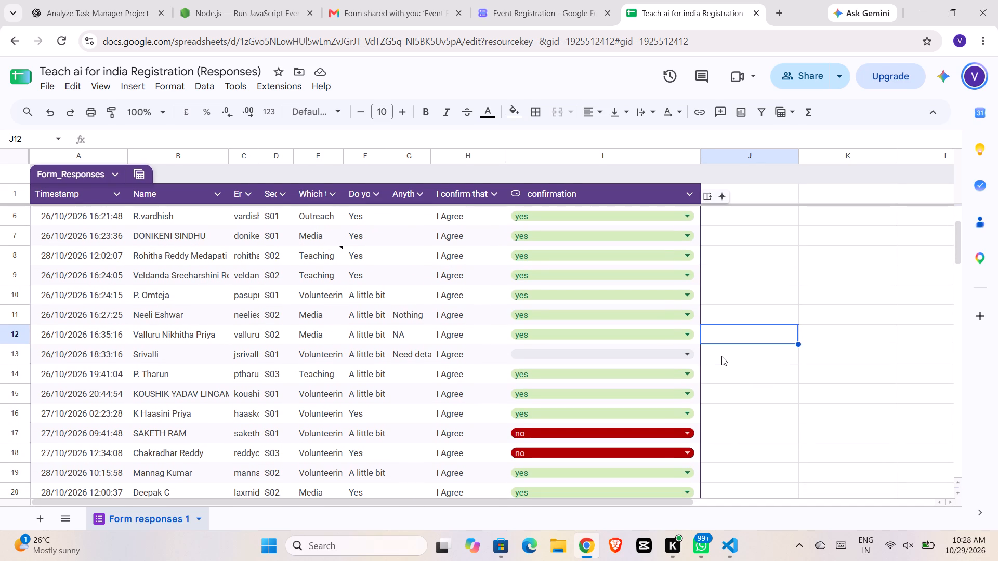
scroll(715, 356, left, 2)
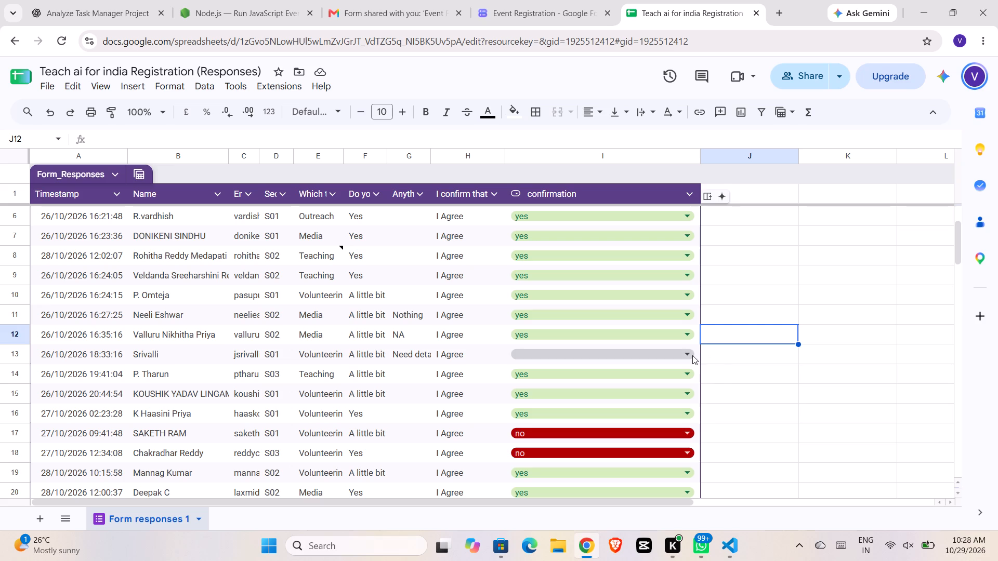
scroll(692, 355, left, 3)
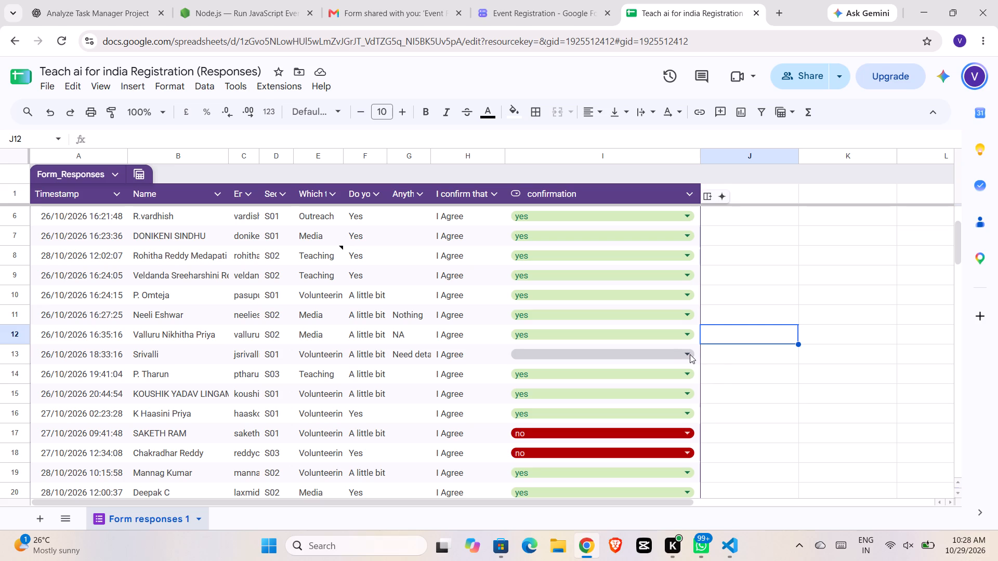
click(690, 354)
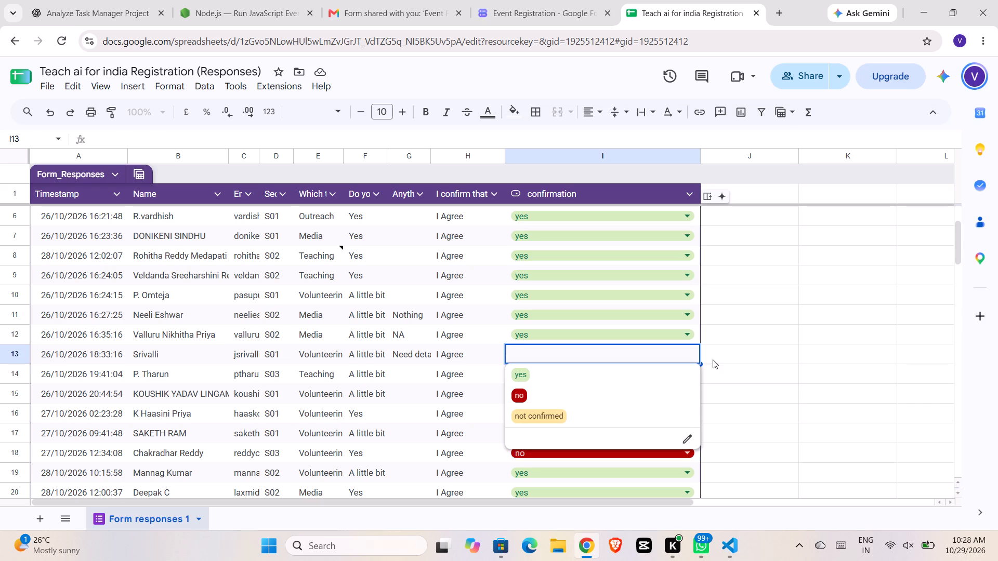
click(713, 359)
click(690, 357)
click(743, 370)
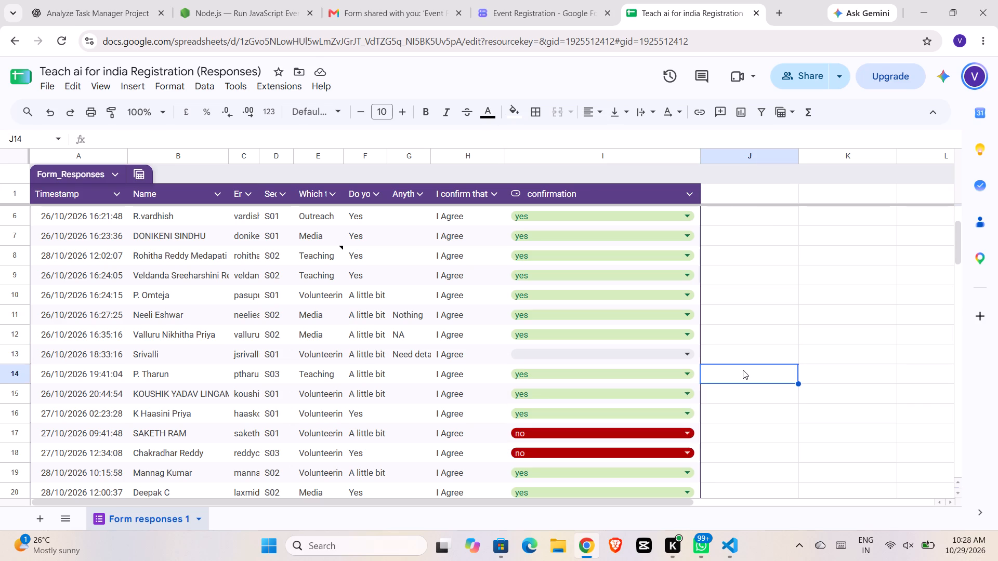
Set the confirmation for row 13 to yes.
click(677, 358)
click(621, 380)
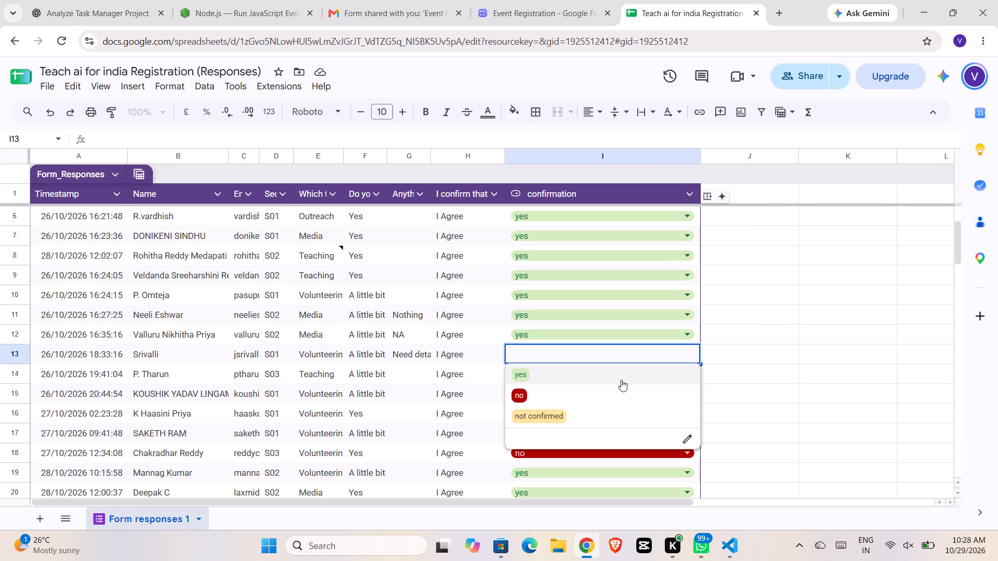
Check the confirmation entries of all registrants from the first response row to the last.
scroll(744, 397, down, 3)
scroll(744, 397, up, 5)
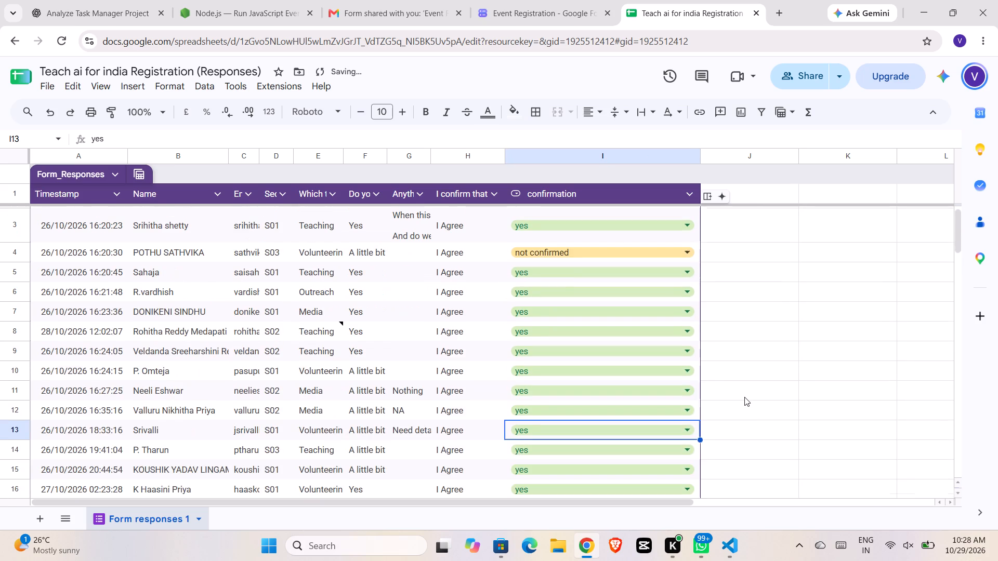
scroll(744, 397, up, 4)
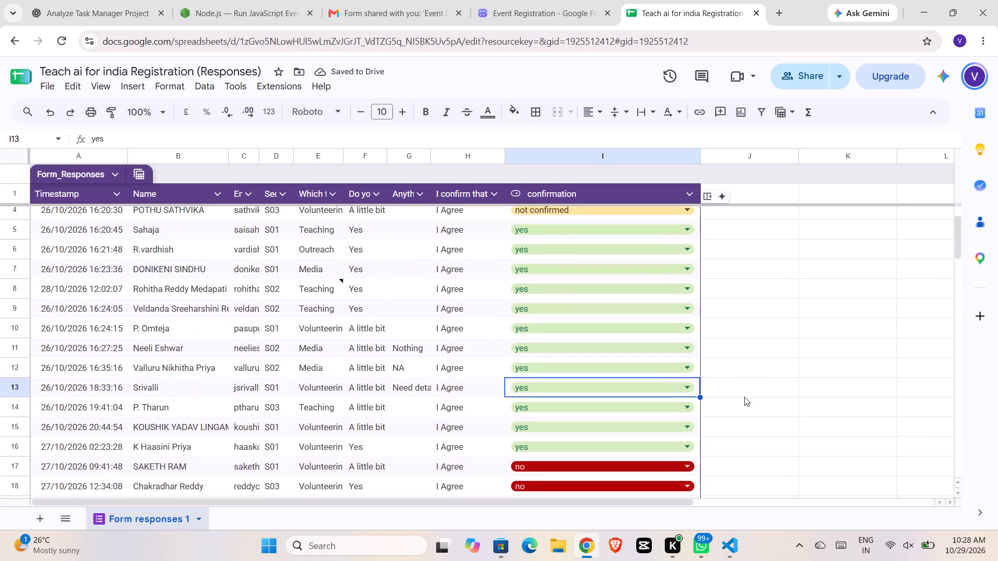
scroll(744, 397, up, 2)
scroll(744, 397, down, 2)
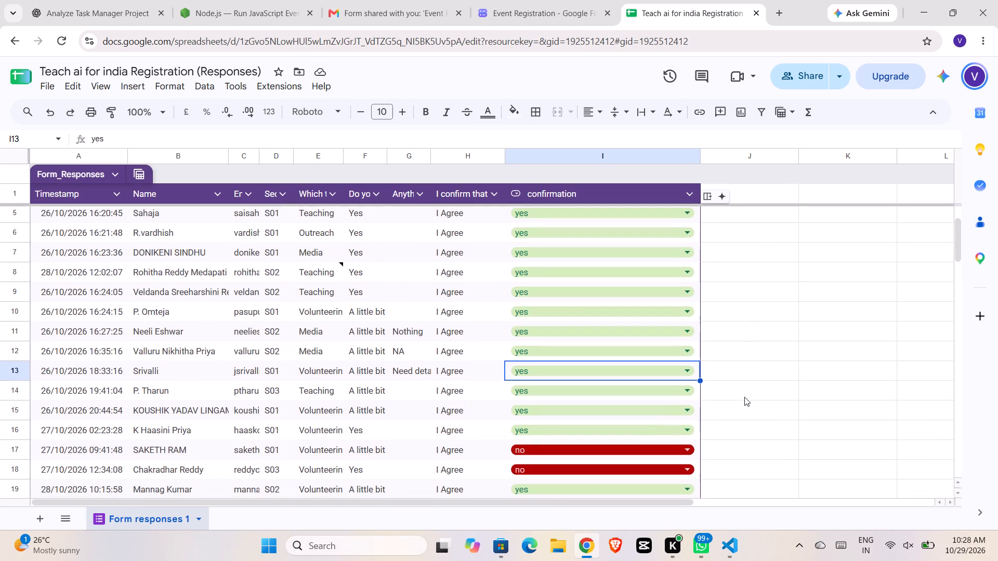
scroll(744, 397, down, 1)
scroll(744, 397, up, 2)
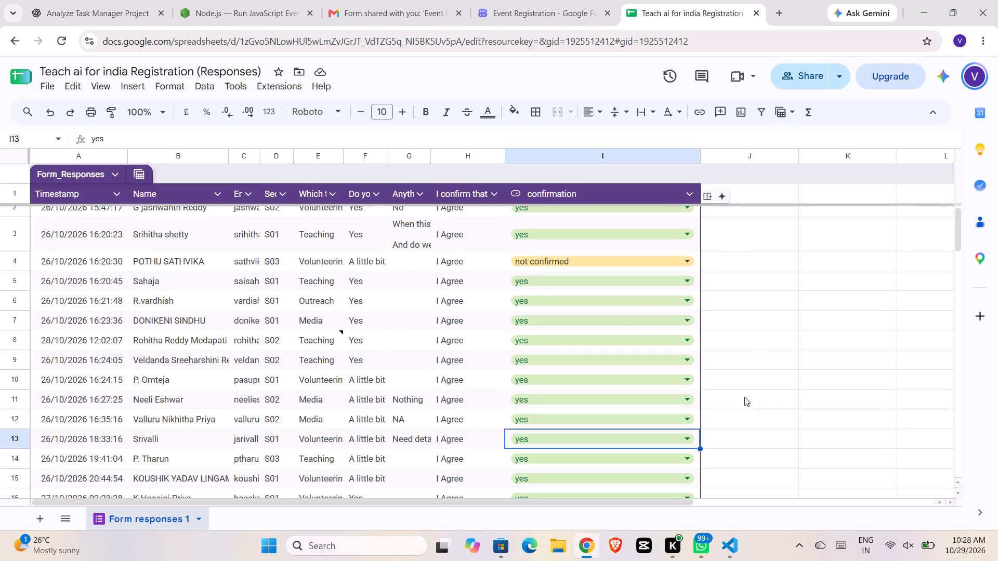
scroll(744, 397, up, 1)
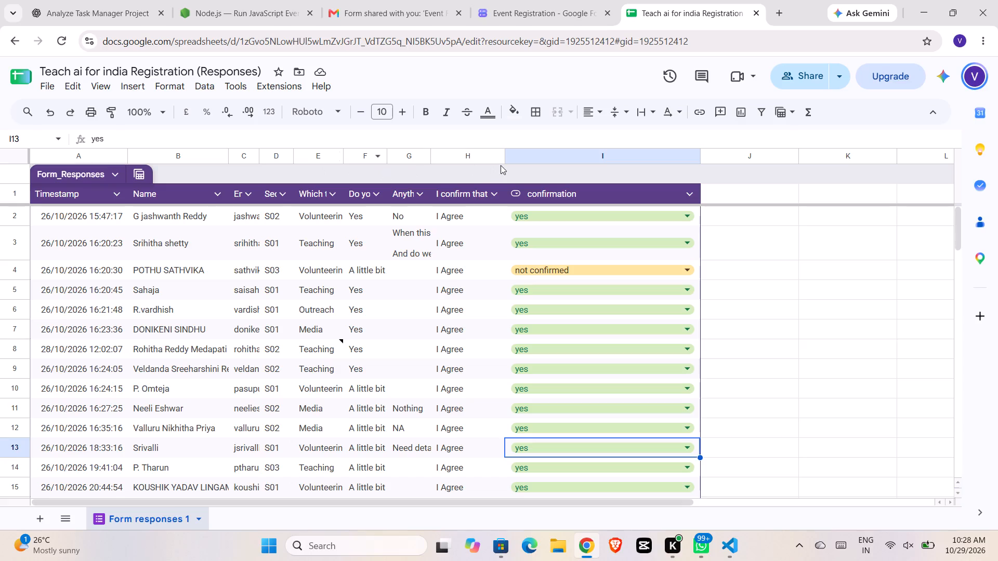
Narrow column H, "I confirm that", to just fit its "I Agree" entries.
drag(505, 161, 465, 171)
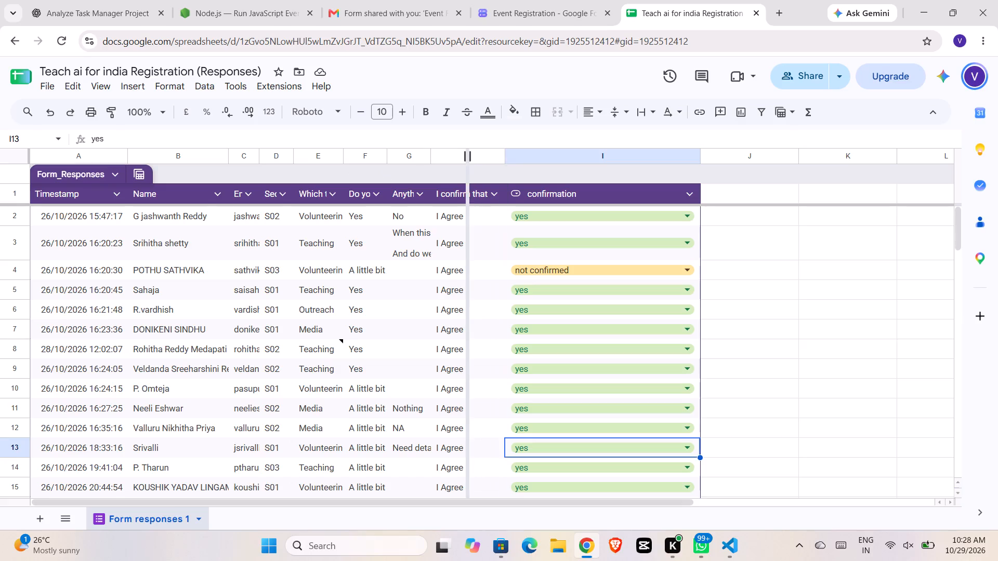
drag(465, 171, 470, 172)
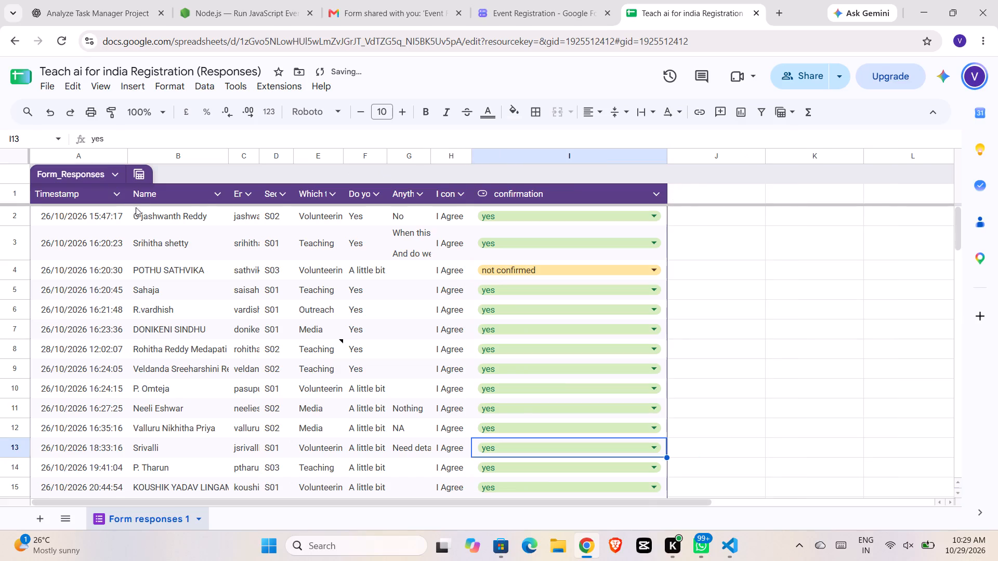
Open the spreadsheet's sharing settings and review the general access options and suggested people, keeping general access Restricted.
click(816, 79)
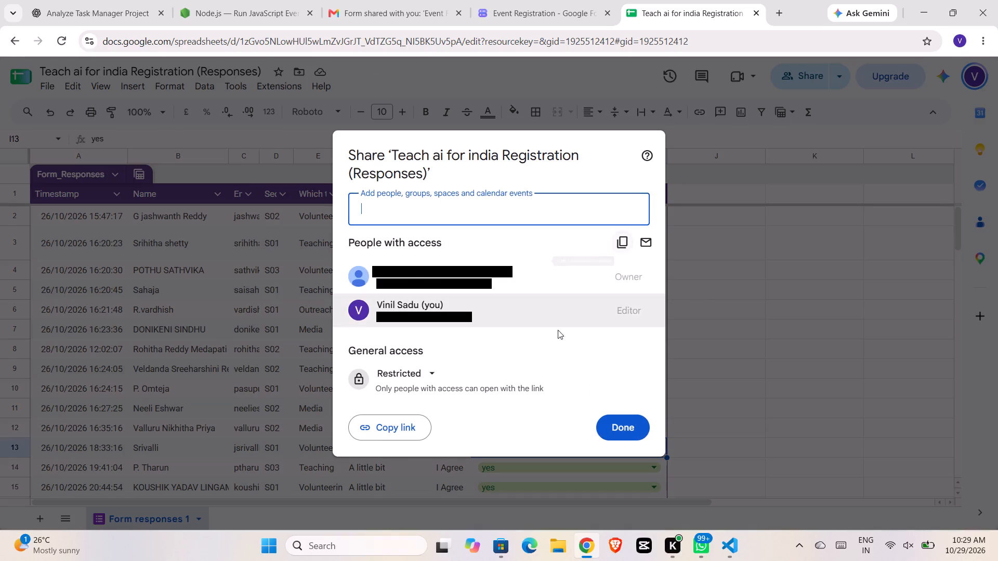
click(426, 378)
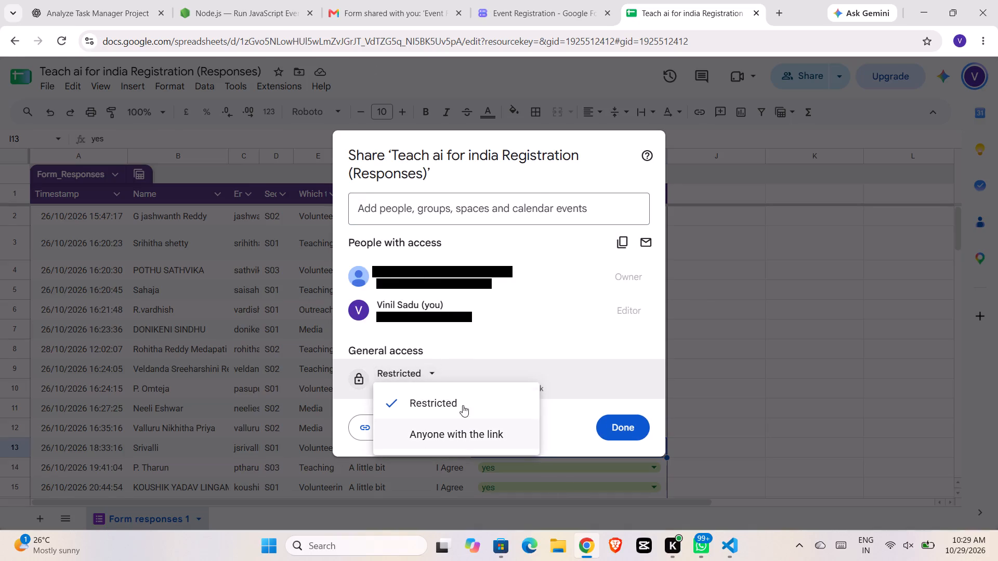
click(463, 400)
click(493, 213)
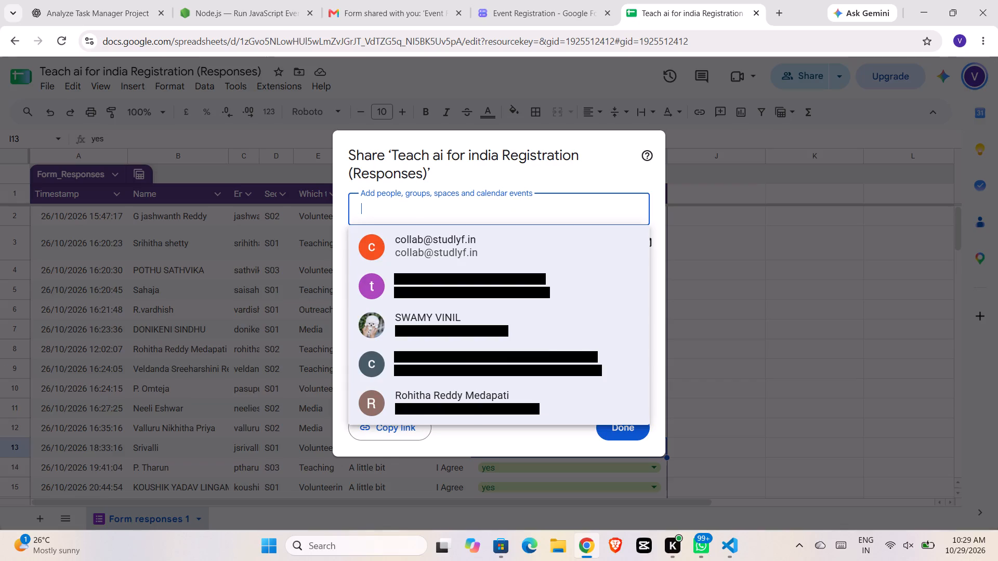
click(434, 205)
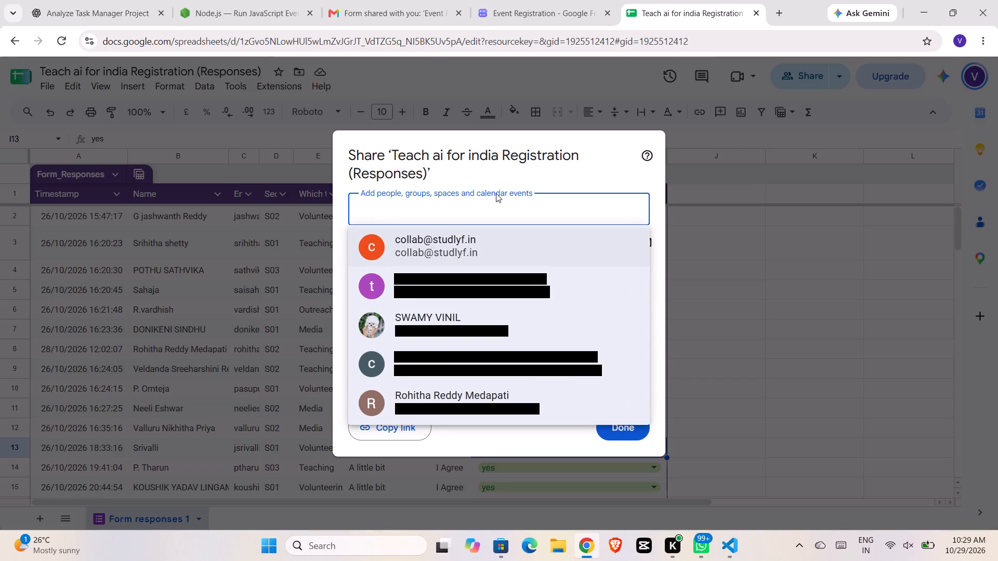
click(502, 185)
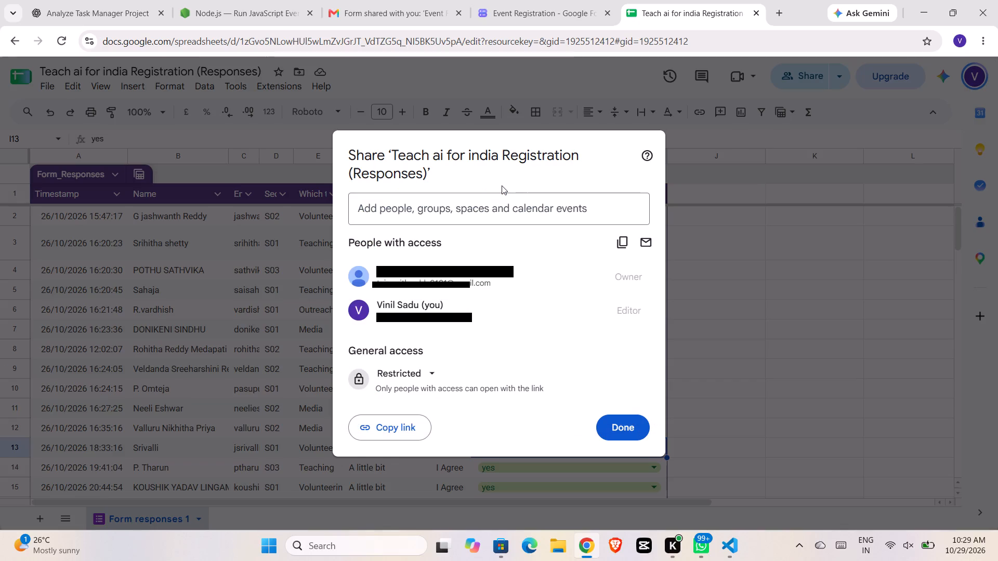
scroll(481, 303, down, 1)
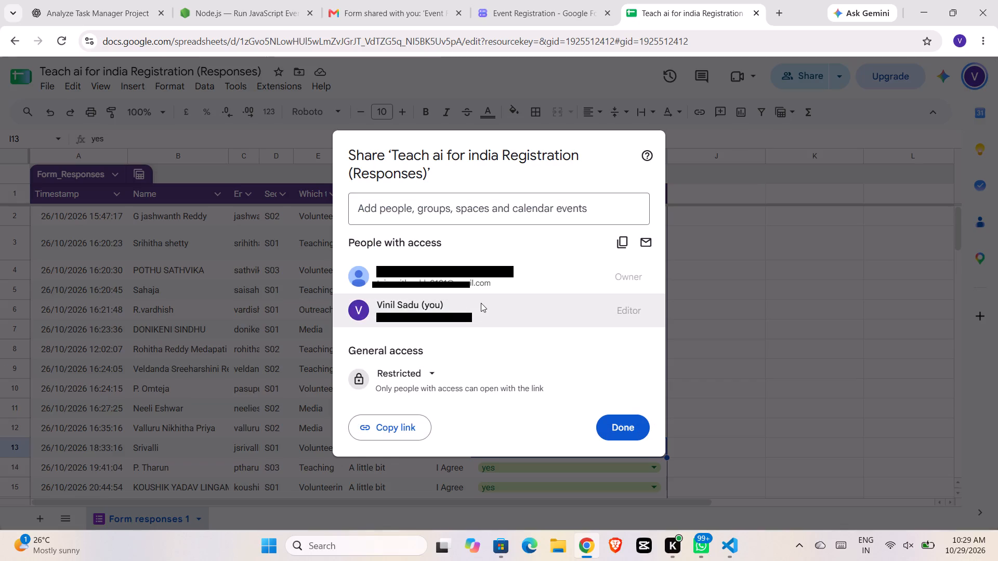
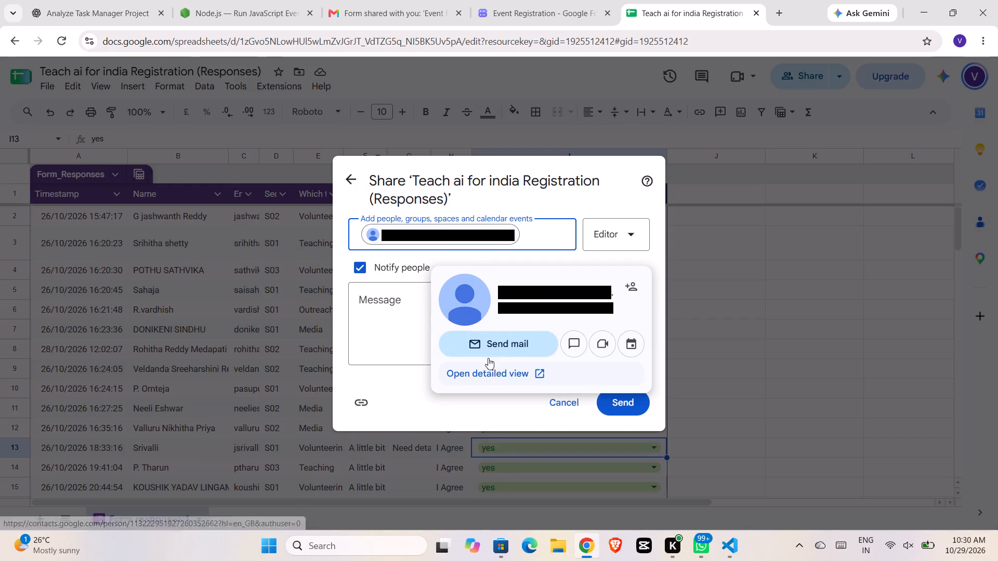
Share the responses spreadsheet with the added person as Editor, keeping the notification on and the message blank.
click(419, 319)
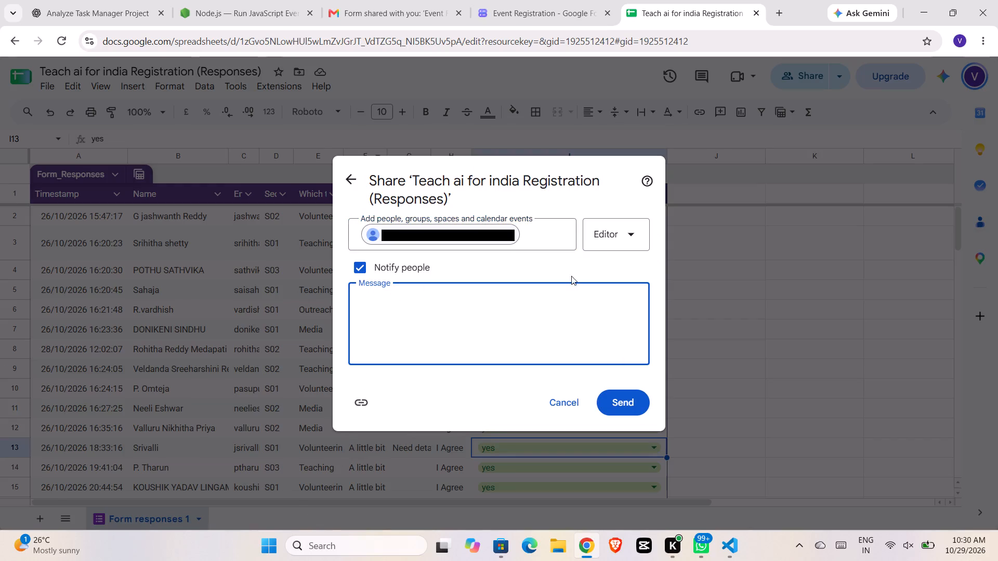
click(625, 403)
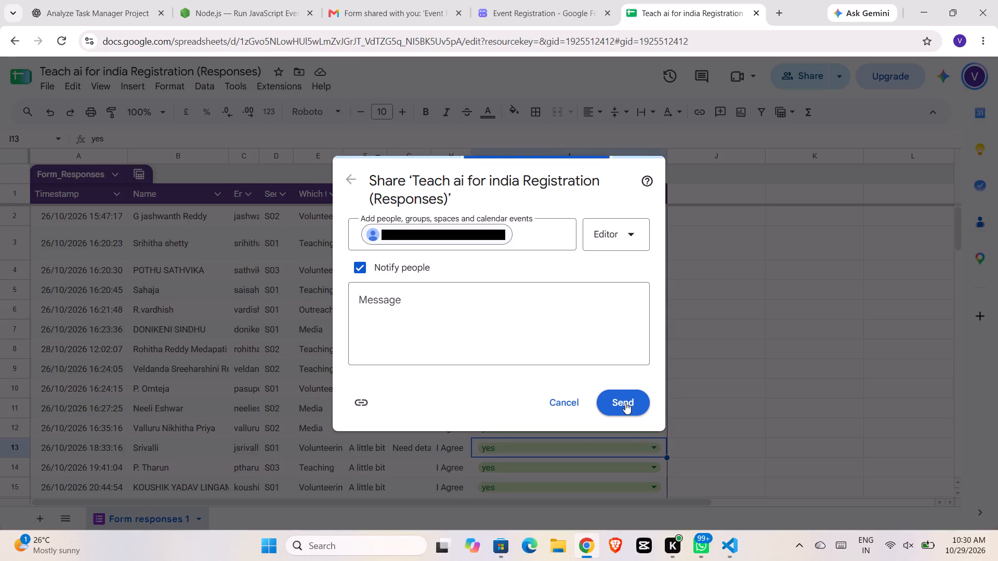
click(788, 303)
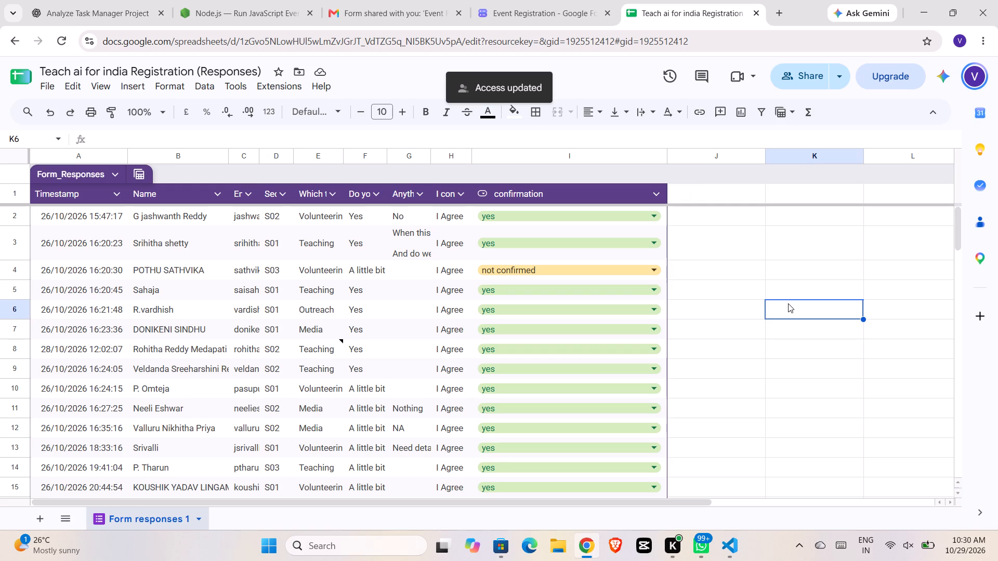
Set the confirmation for the registrant in row 4 to yes.
click(810, 259)
click(533, 272)
click(501, 289)
click(766, 330)
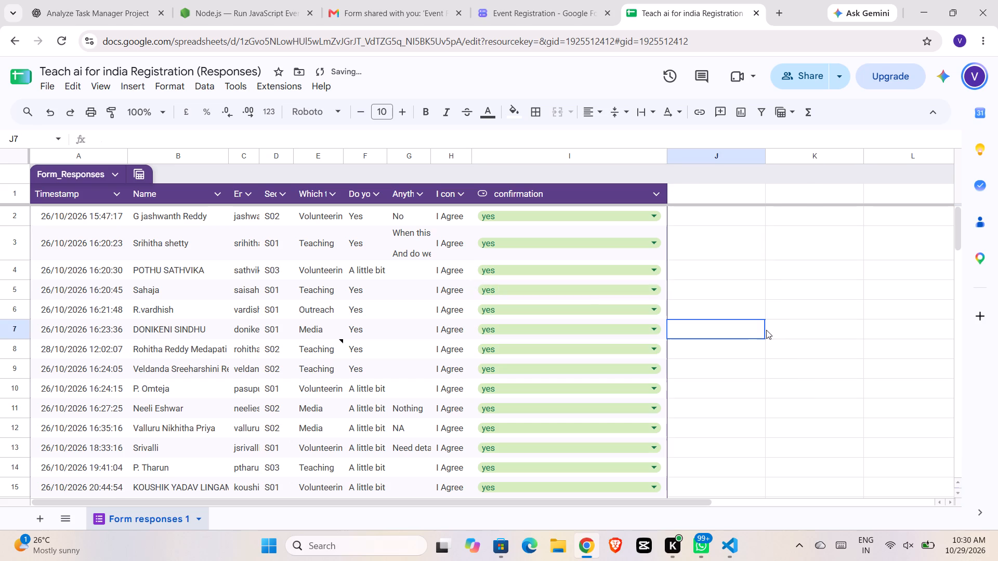
scroll(535, 354, down, 3)
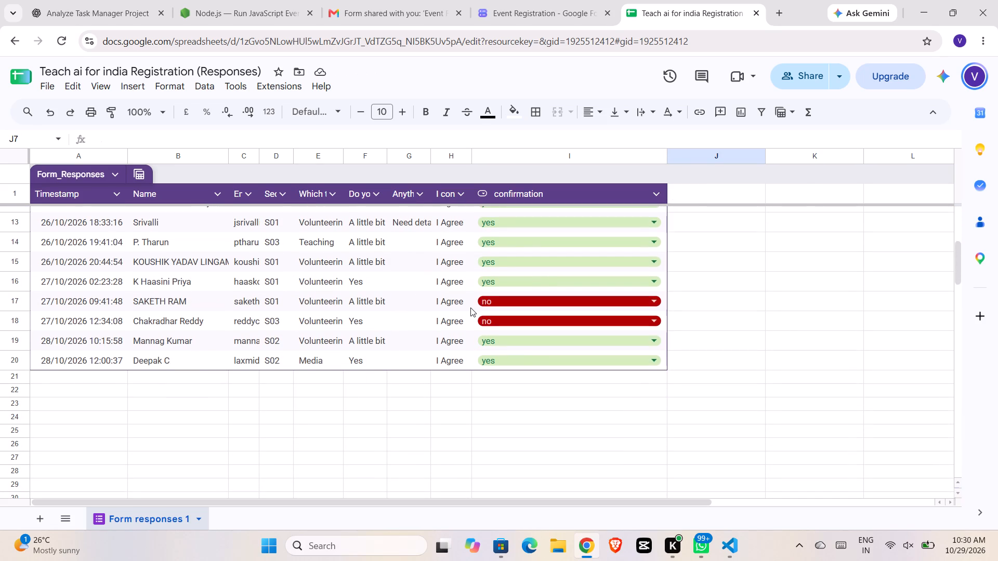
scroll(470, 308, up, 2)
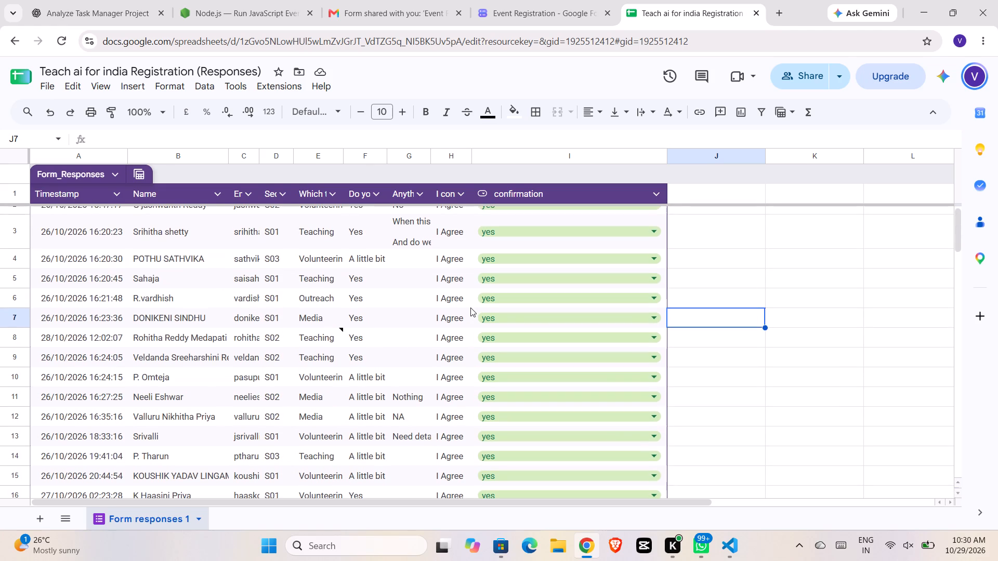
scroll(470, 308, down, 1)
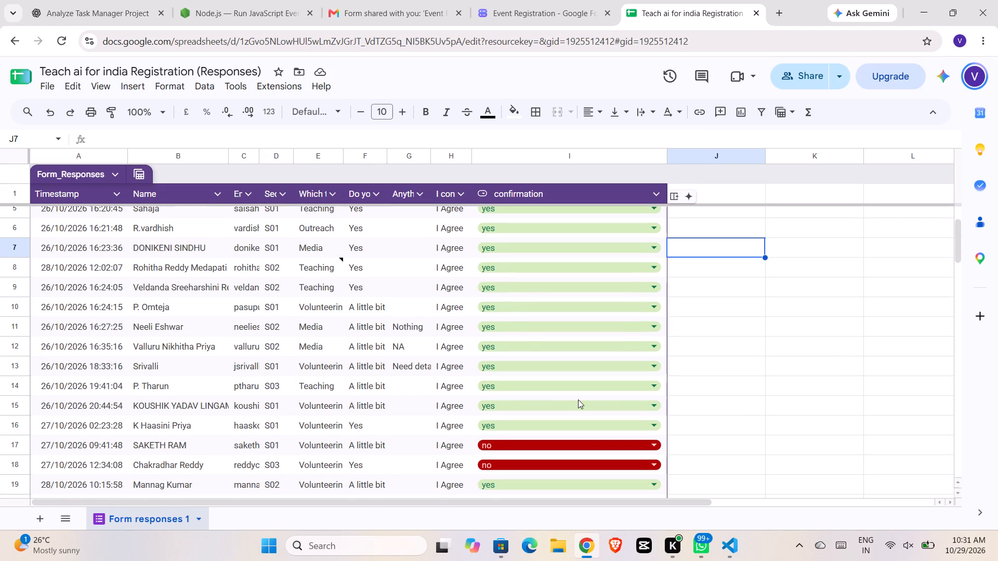
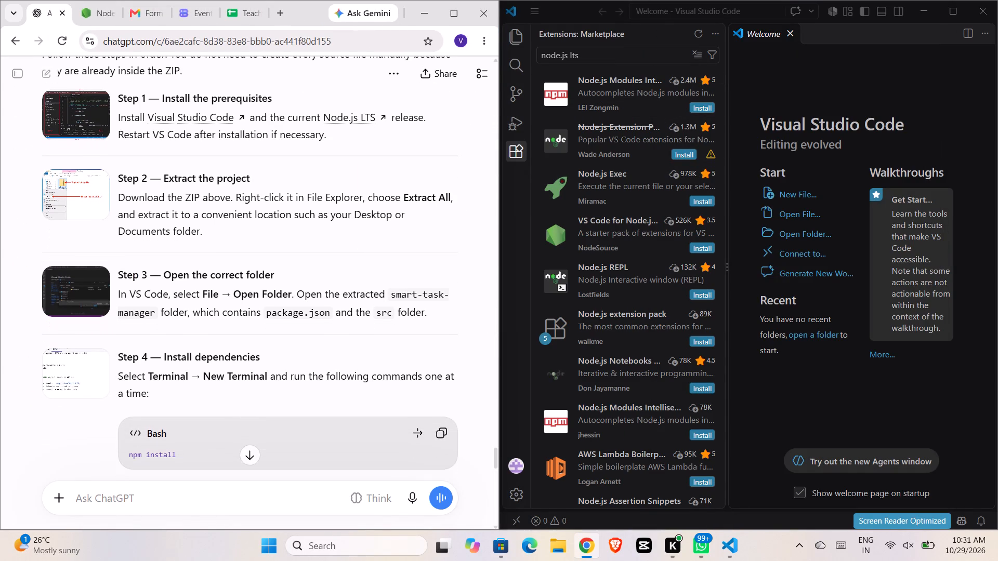
click(207, 262)
scroll(337, 157, up, 1)
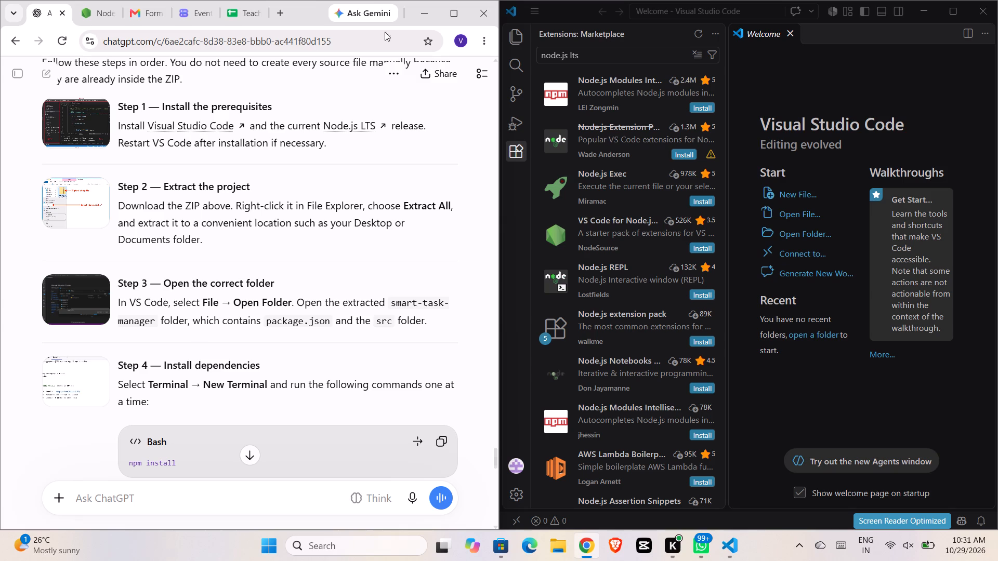
click(450, 20)
Download the Node.js v26.13.0 LTS Windows Installer (.msi) for x64 from the Node.js site and check the recent download history.
click(189, 0)
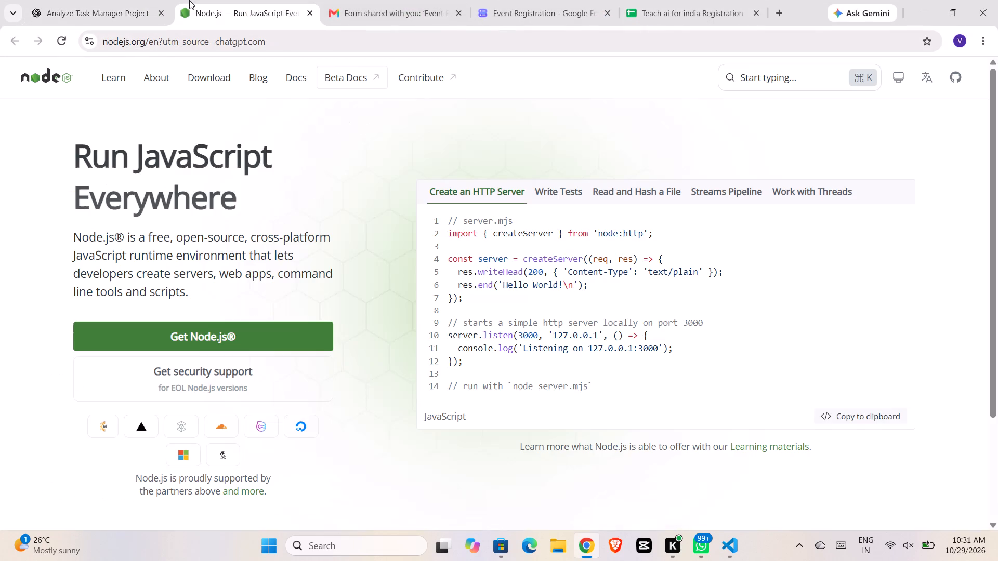
click(254, 334)
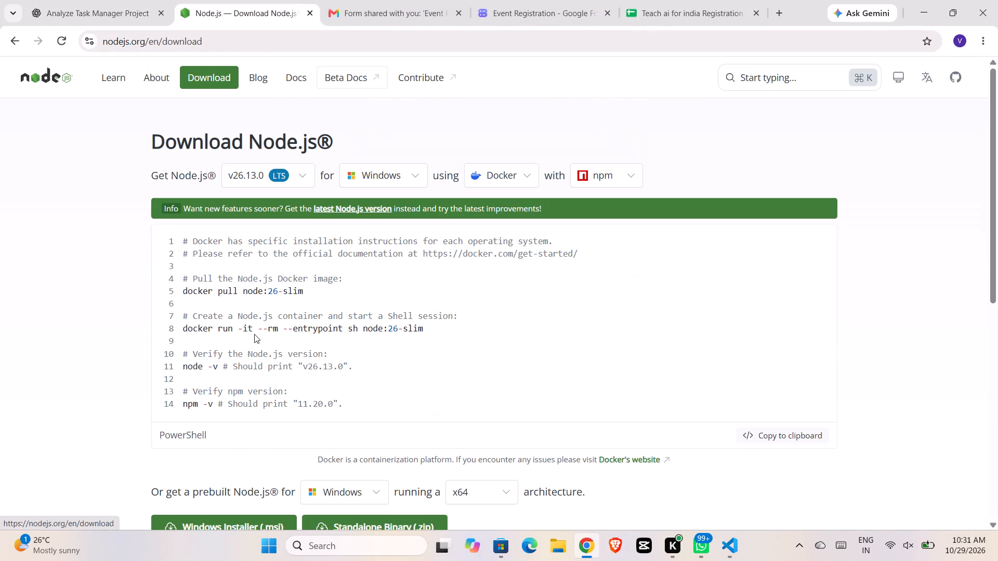
scroll(324, 339, down, 1)
click(262, 479)
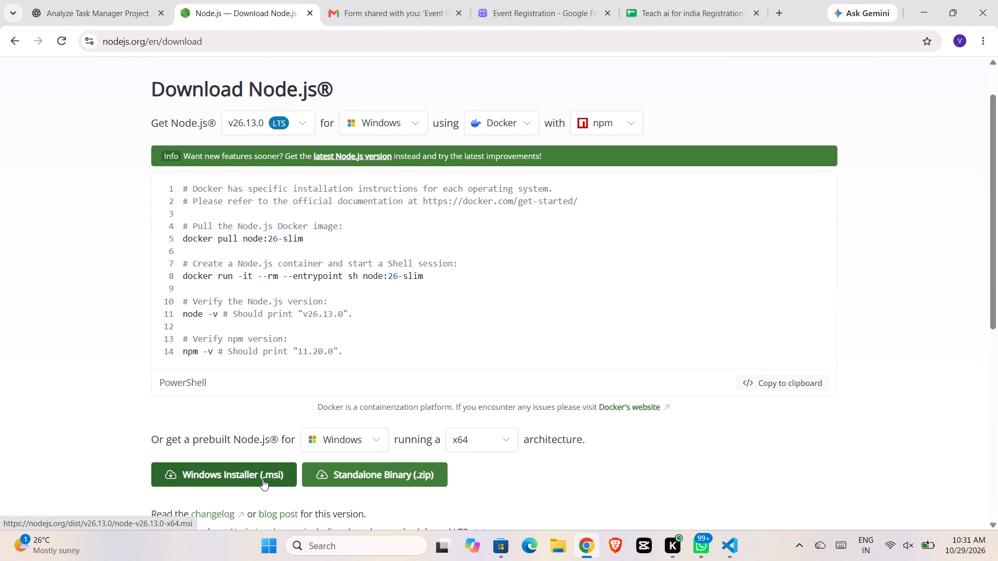
scroll(490, 383, up, 1)
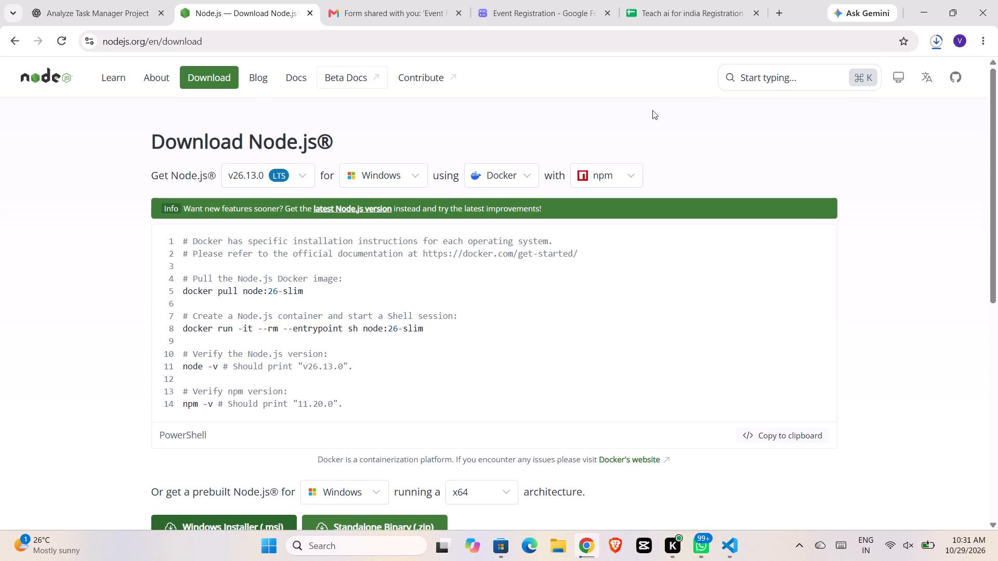
click(933, 43)
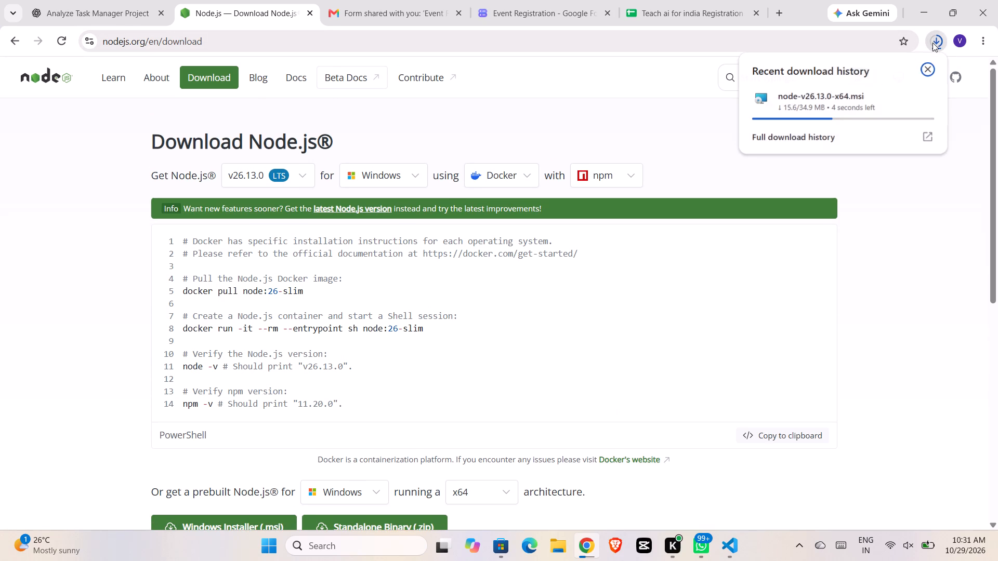